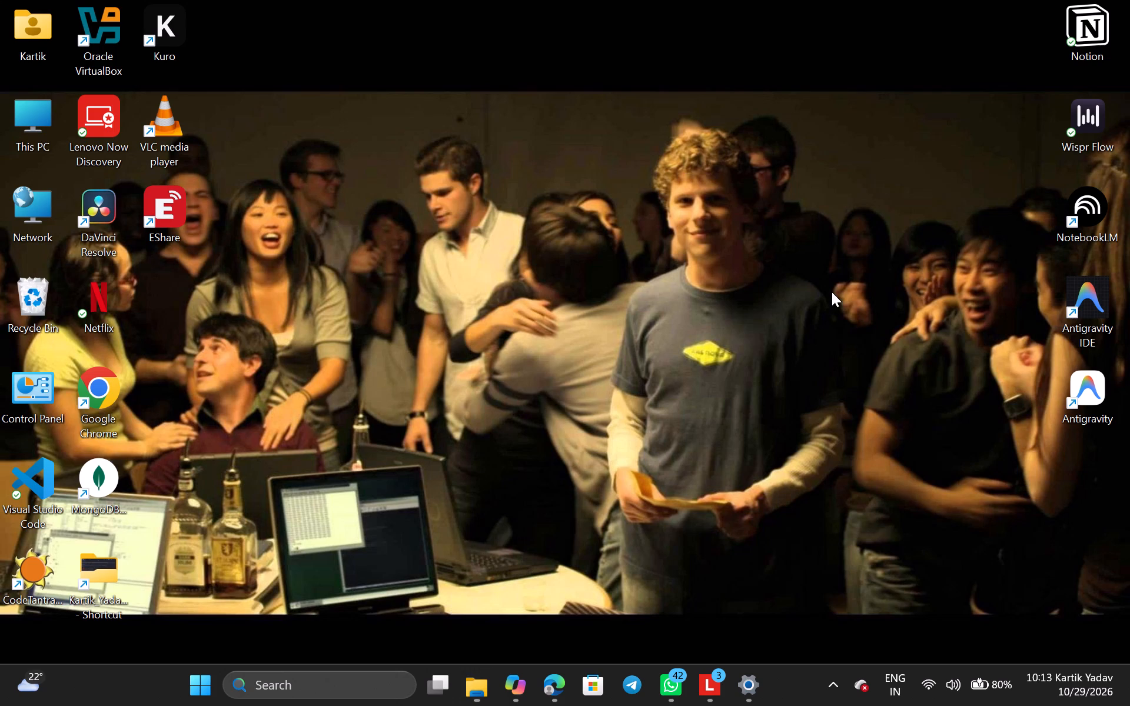
# Launch Wispr Flow from the desktop.
pyautogui.doubleClick(1088, 115)
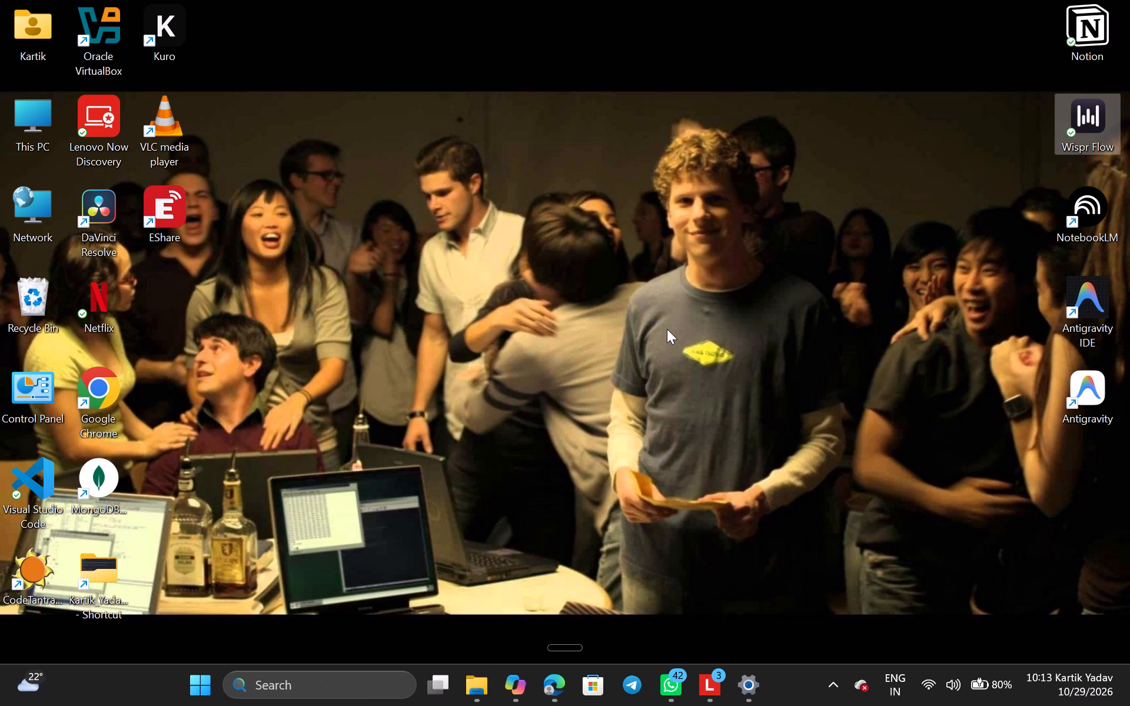
# Open Notion from the desktop.
pyautogui.doubleClick(1092, 24)
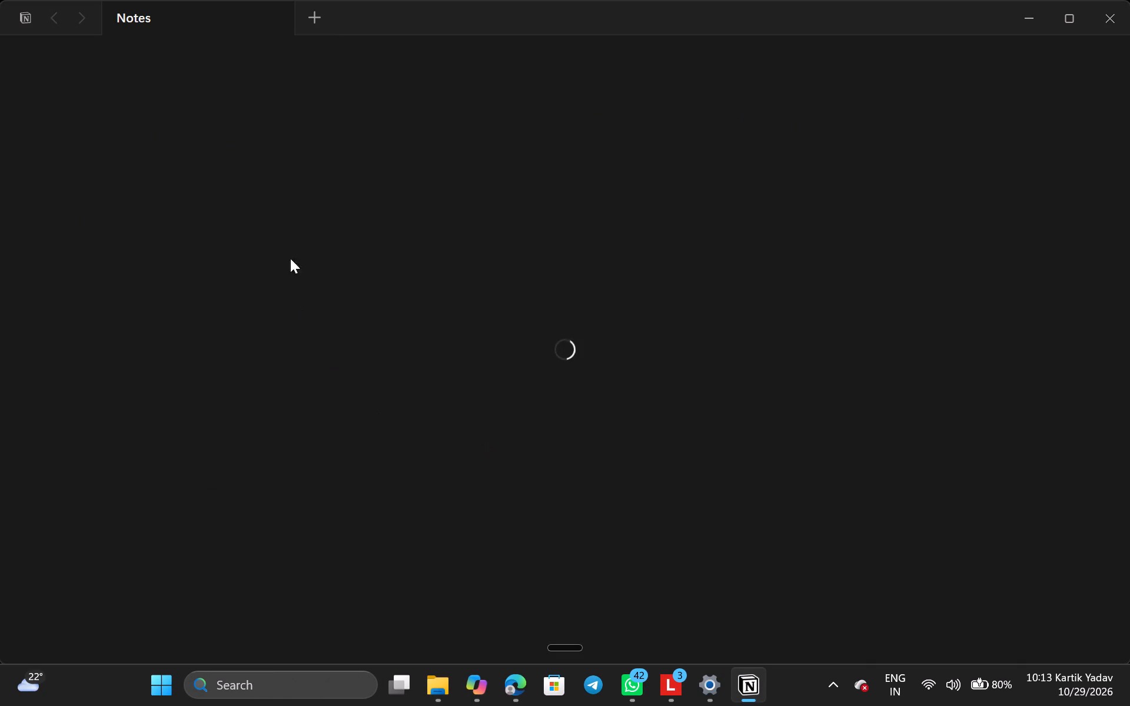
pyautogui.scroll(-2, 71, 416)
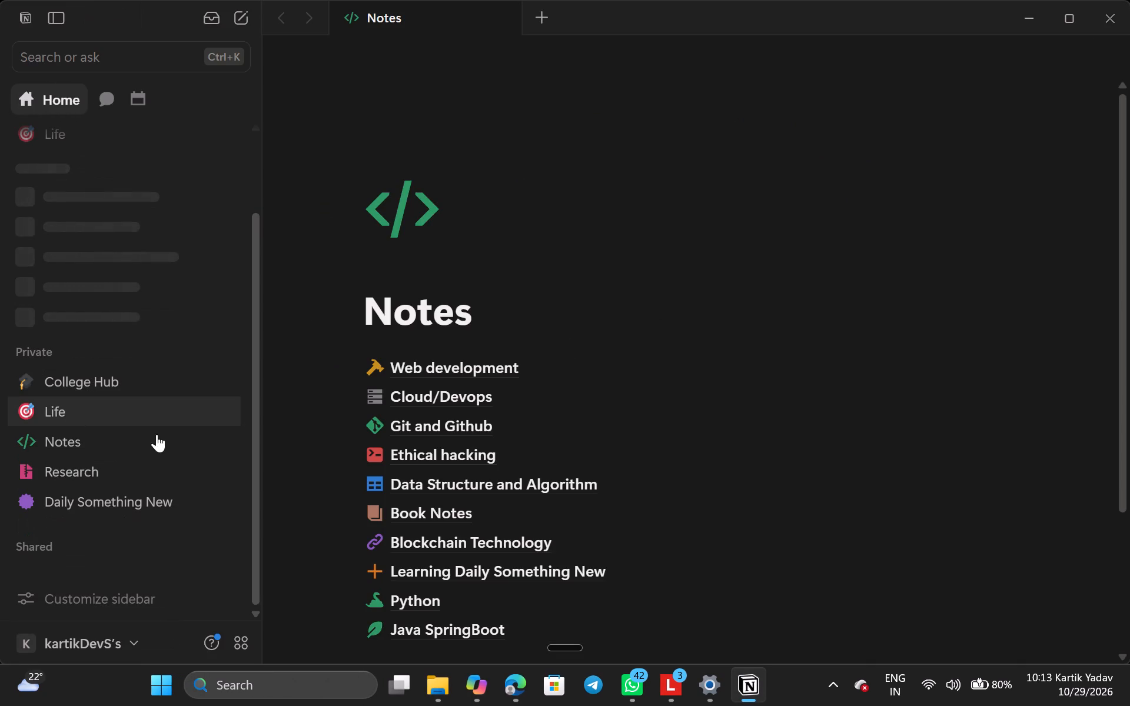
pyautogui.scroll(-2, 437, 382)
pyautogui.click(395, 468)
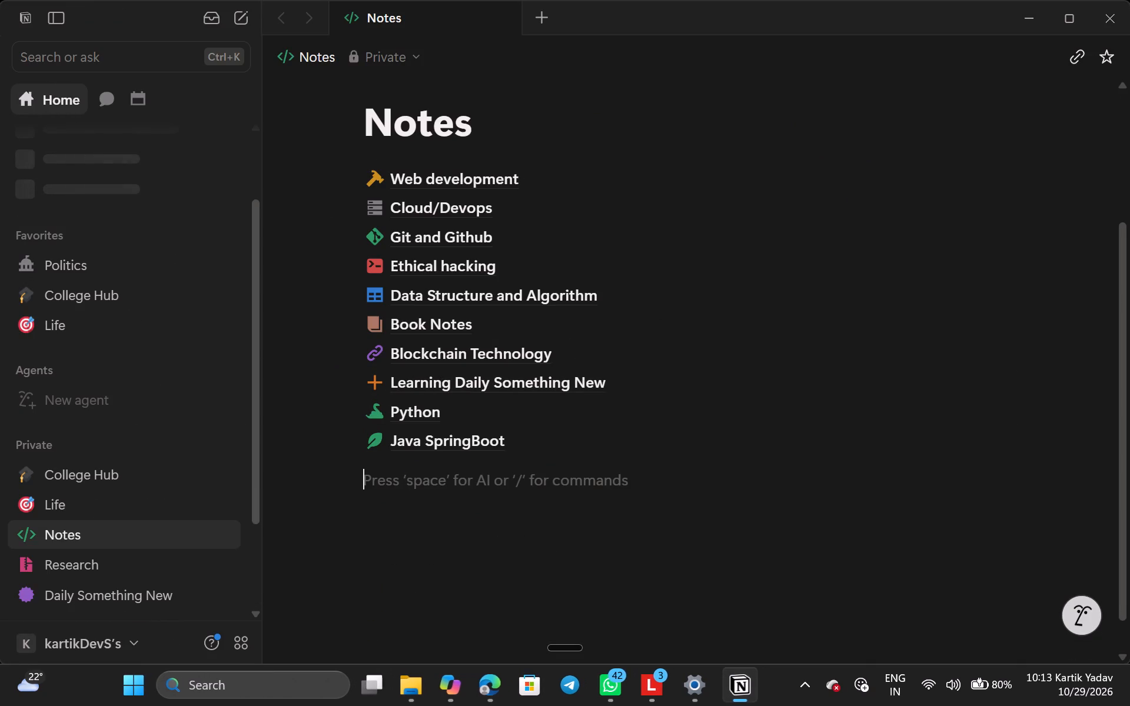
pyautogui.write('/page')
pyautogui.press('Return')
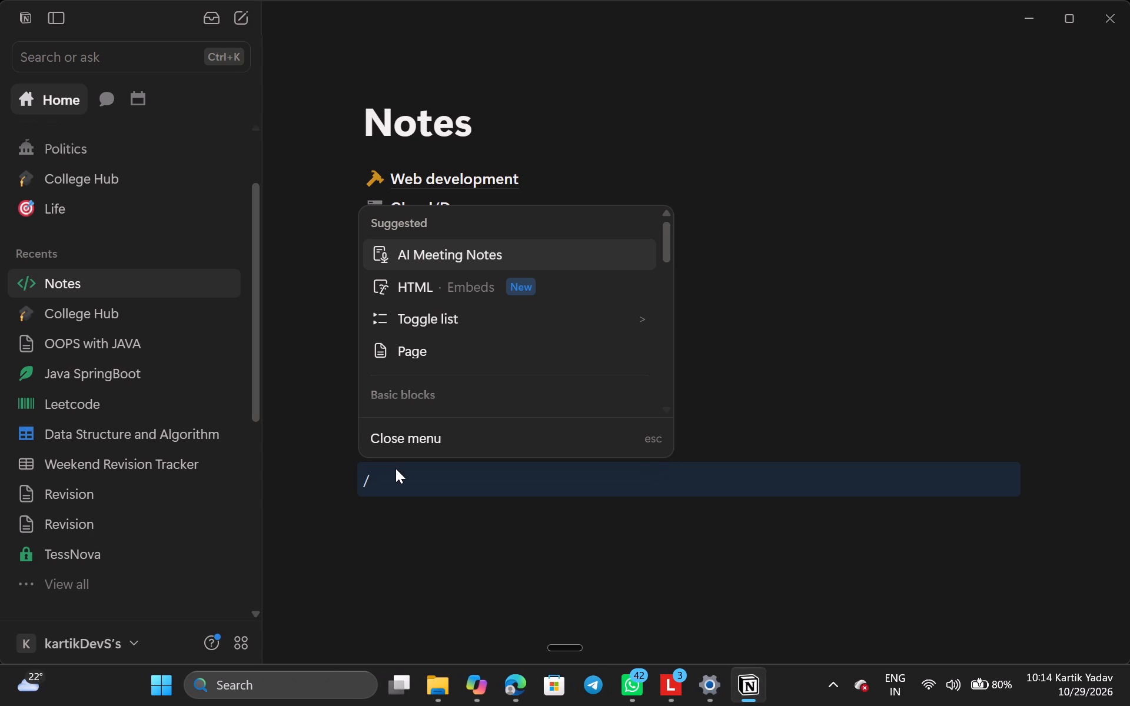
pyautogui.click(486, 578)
# Insert a new subpage on the empty line below Java SpringBoot in Notes and title it "QryptGaurd".
pyautogui.click(433, 447)
pyautogui.press('BackSpace')
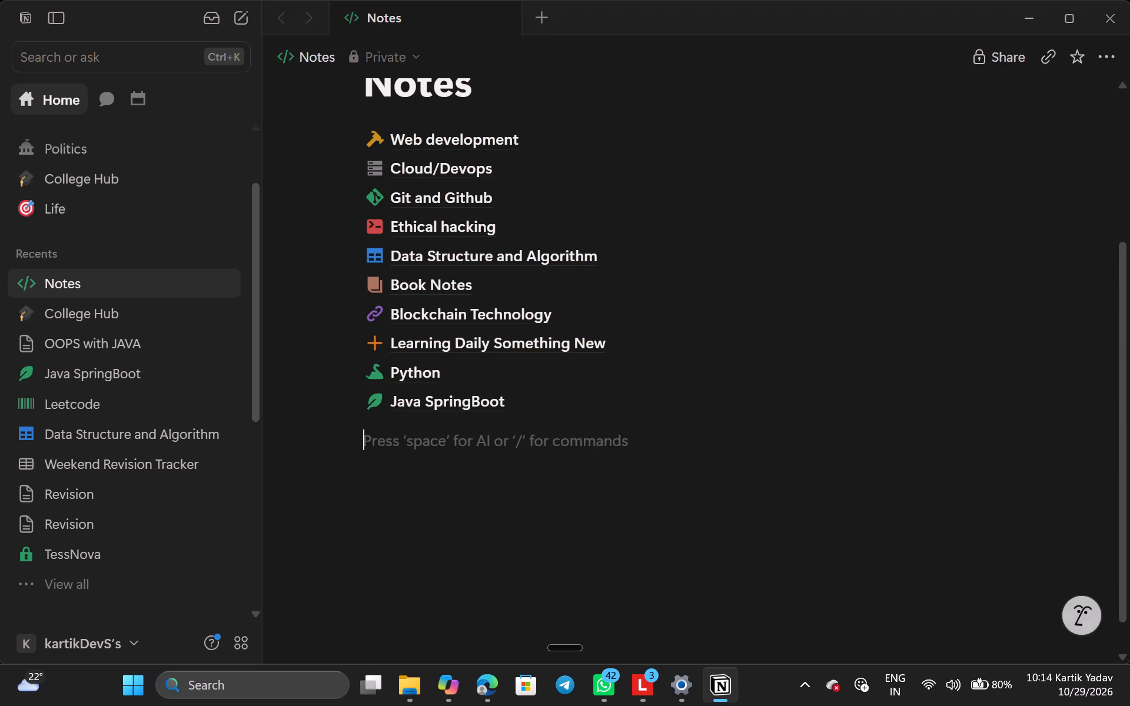
pyautogui.write('/page')
pyautogui.press('Return')
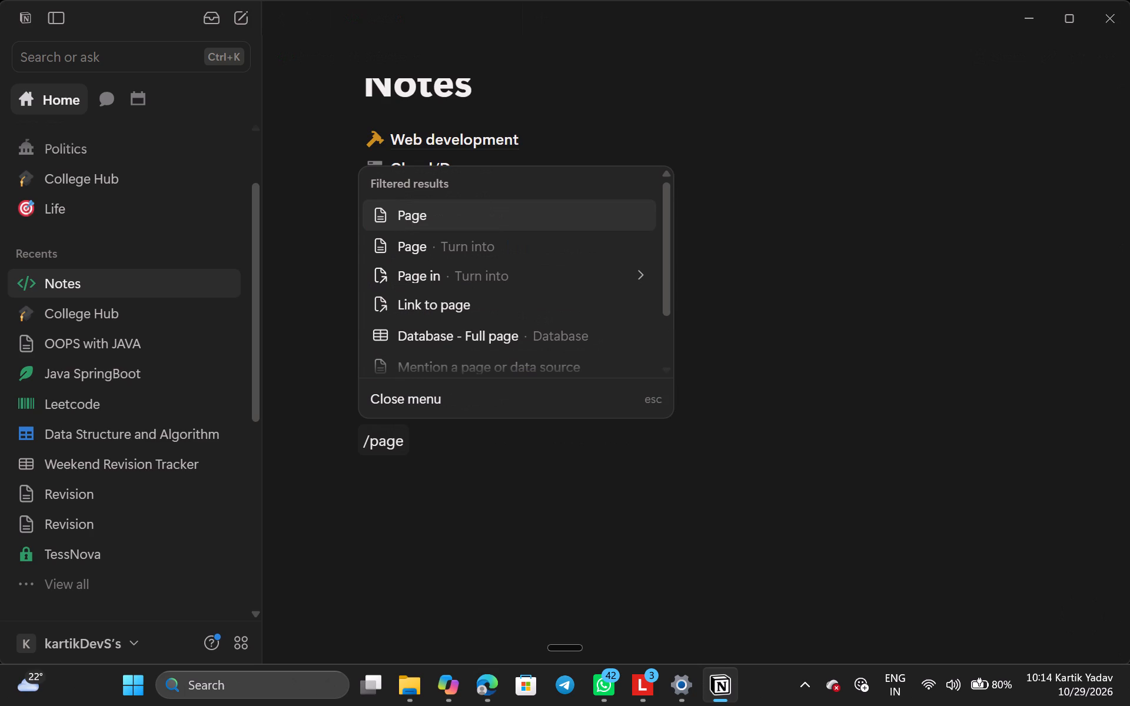
pyautogui.write('Qr')
pyautogui.press('BackSpace')
pyautogui.write('yr')
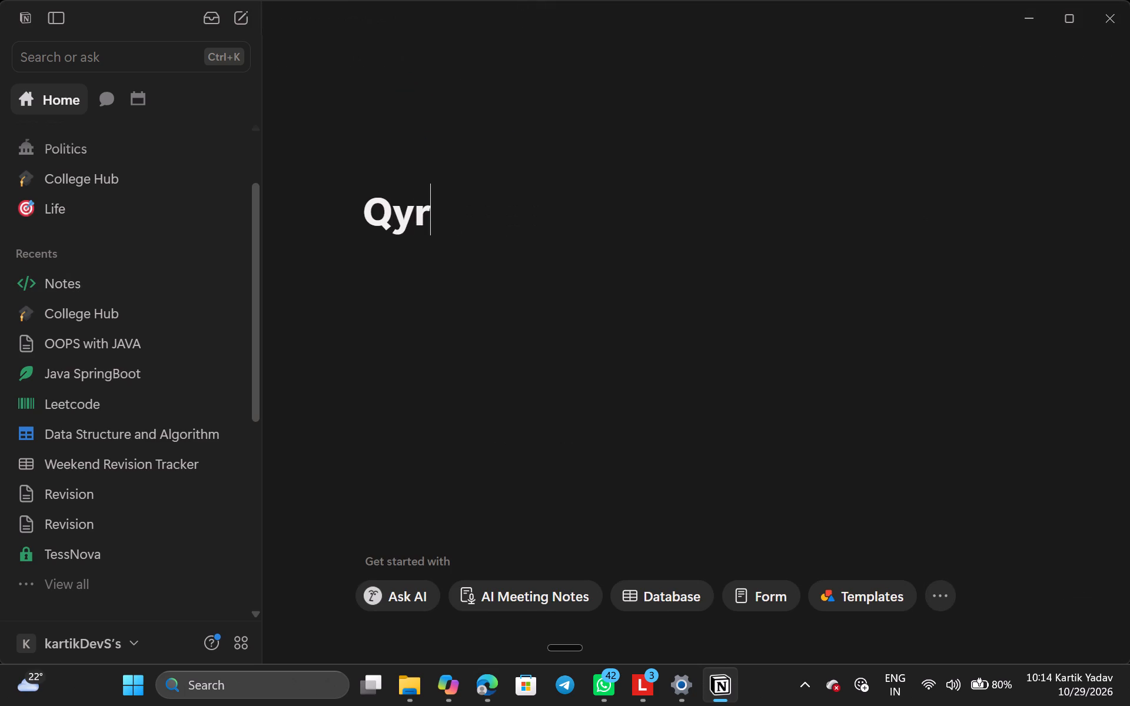
pyautogui.press('BackSpace')
pyautogui.press('BackSpace')
pyautogui.press('BackSpace')
pyautogui.write('Qrypt')
pyautogui.write('Gaurd')
pyautogui.press('Return')
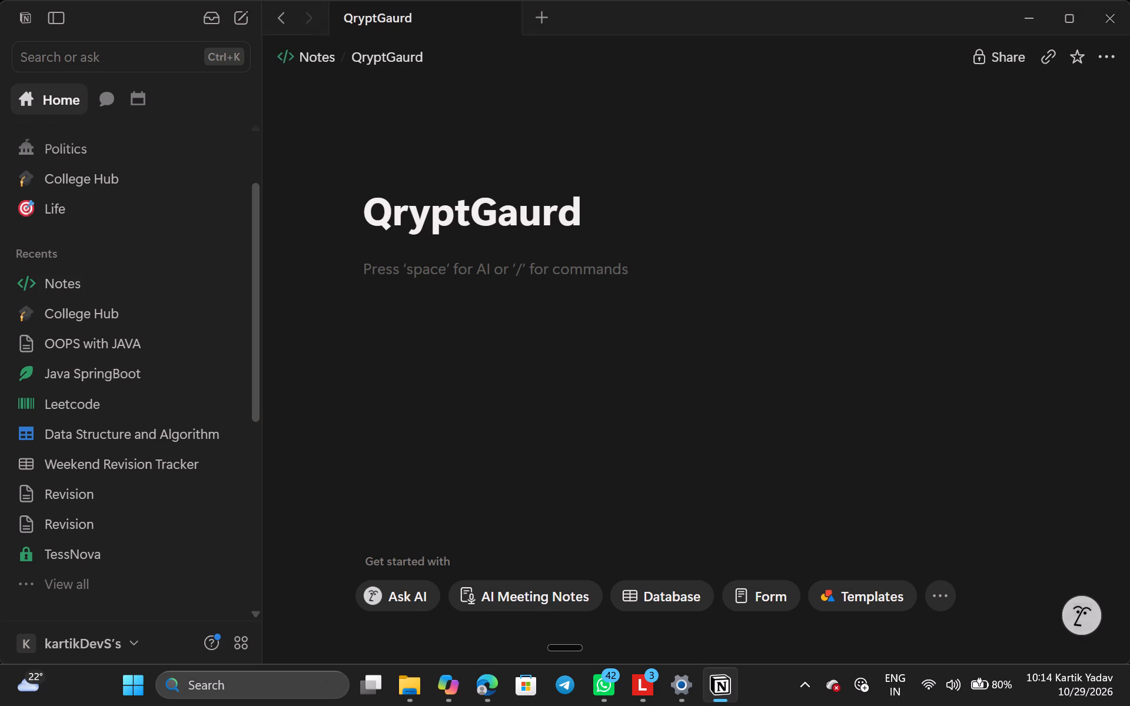
# Correct the spelling of the new page's title to "QryptGuard".
pyautogui.click(539, 222)
pyautogui.press('BackSpace')
pyautogui.press('BackSpace')
pyautogui.press('BackSpace')
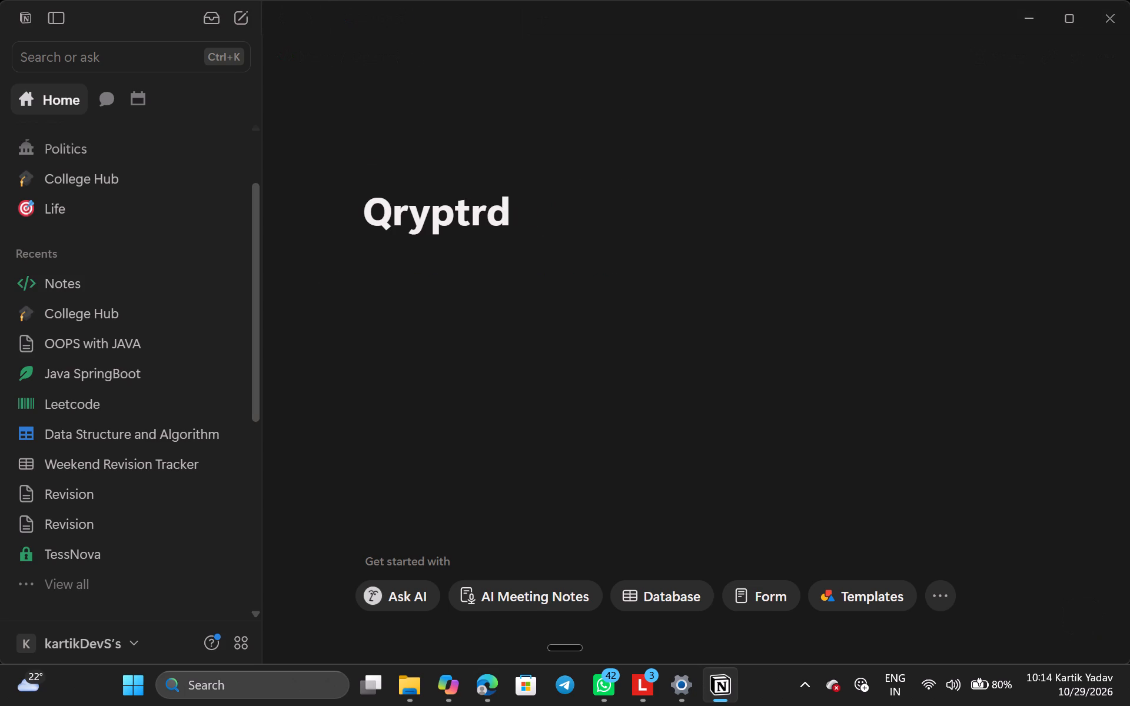
pyautogui.write('Gua')
pyautogui.click(642, 213)
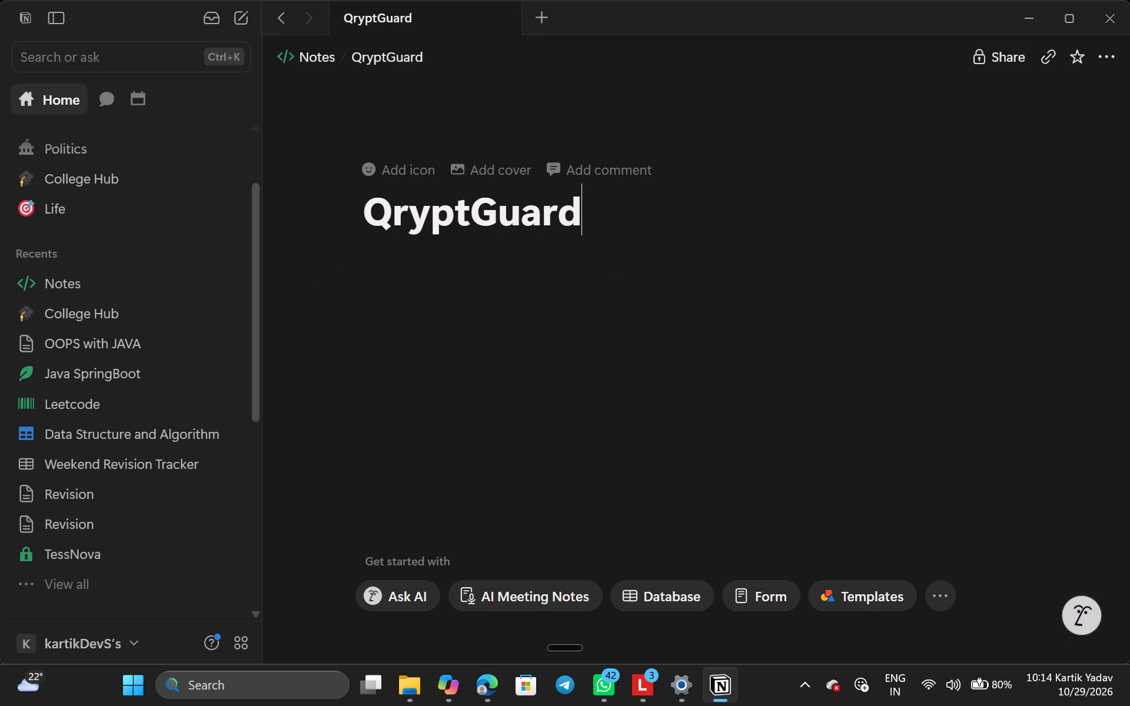
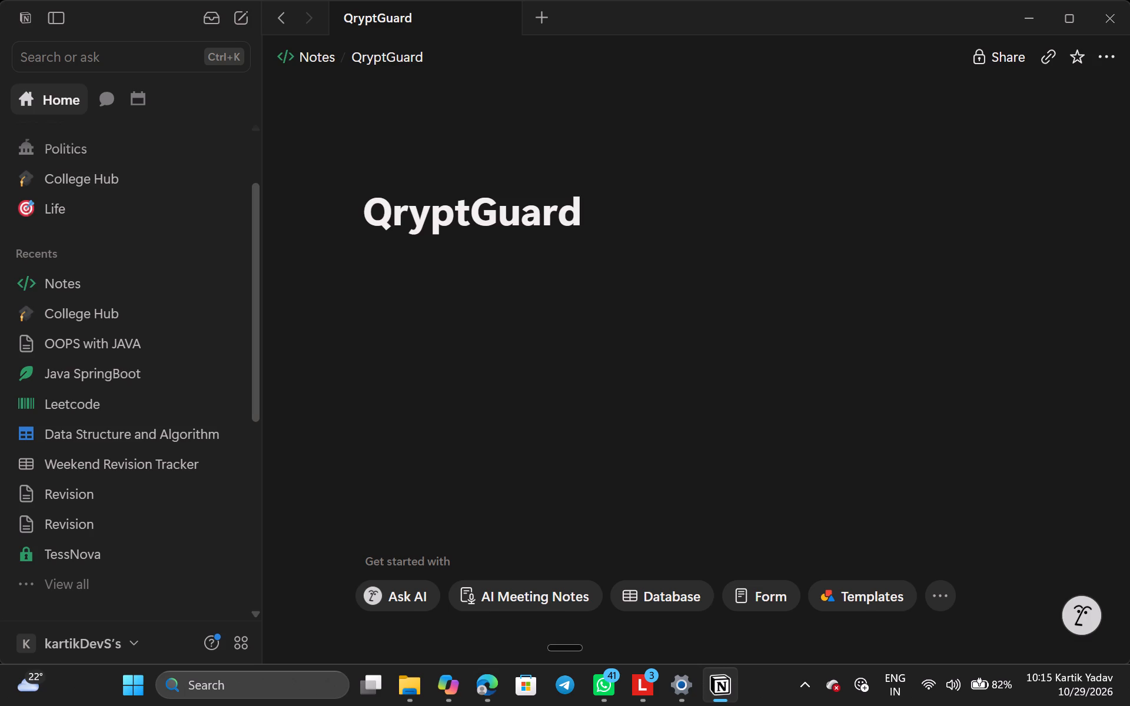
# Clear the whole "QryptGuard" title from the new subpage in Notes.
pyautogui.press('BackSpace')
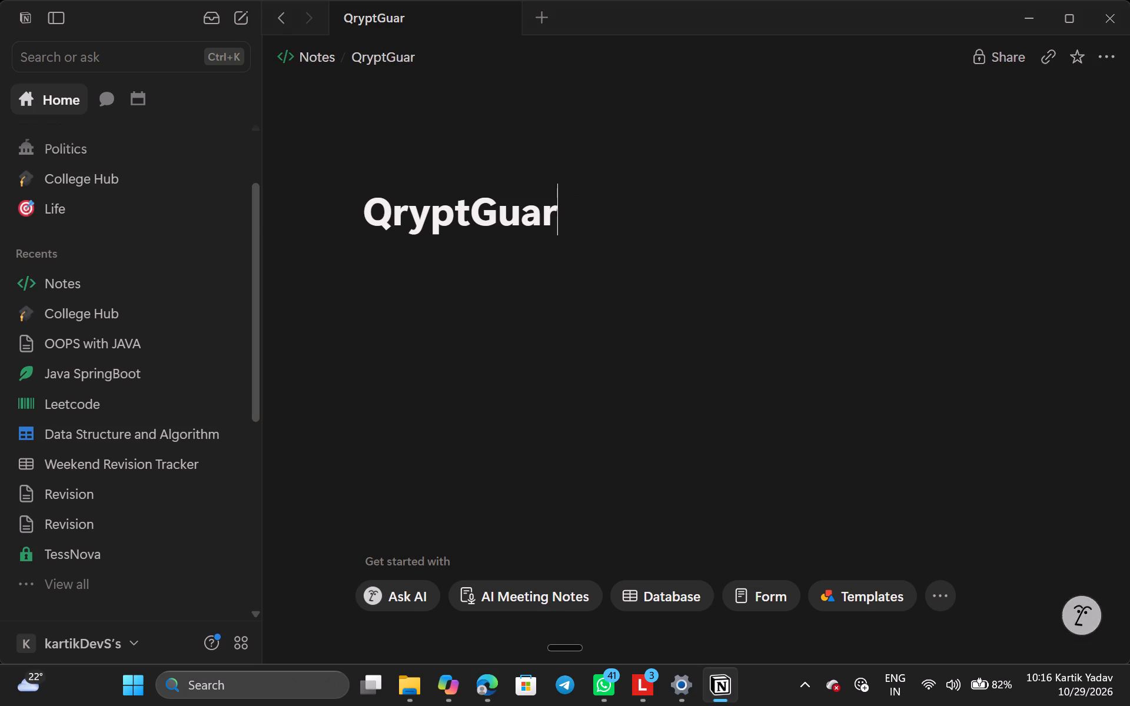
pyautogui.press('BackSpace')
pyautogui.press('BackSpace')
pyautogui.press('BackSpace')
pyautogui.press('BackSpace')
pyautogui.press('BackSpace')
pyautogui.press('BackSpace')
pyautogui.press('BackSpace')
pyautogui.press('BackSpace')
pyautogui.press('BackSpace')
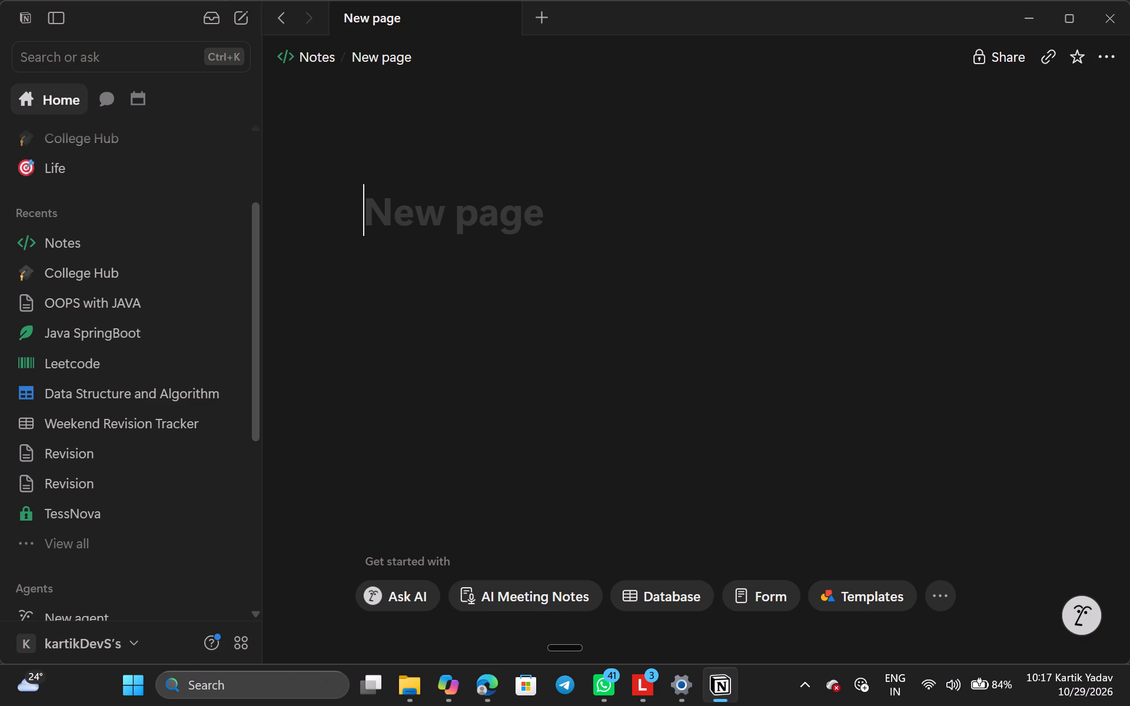
pyautogui.click(1108, 56)
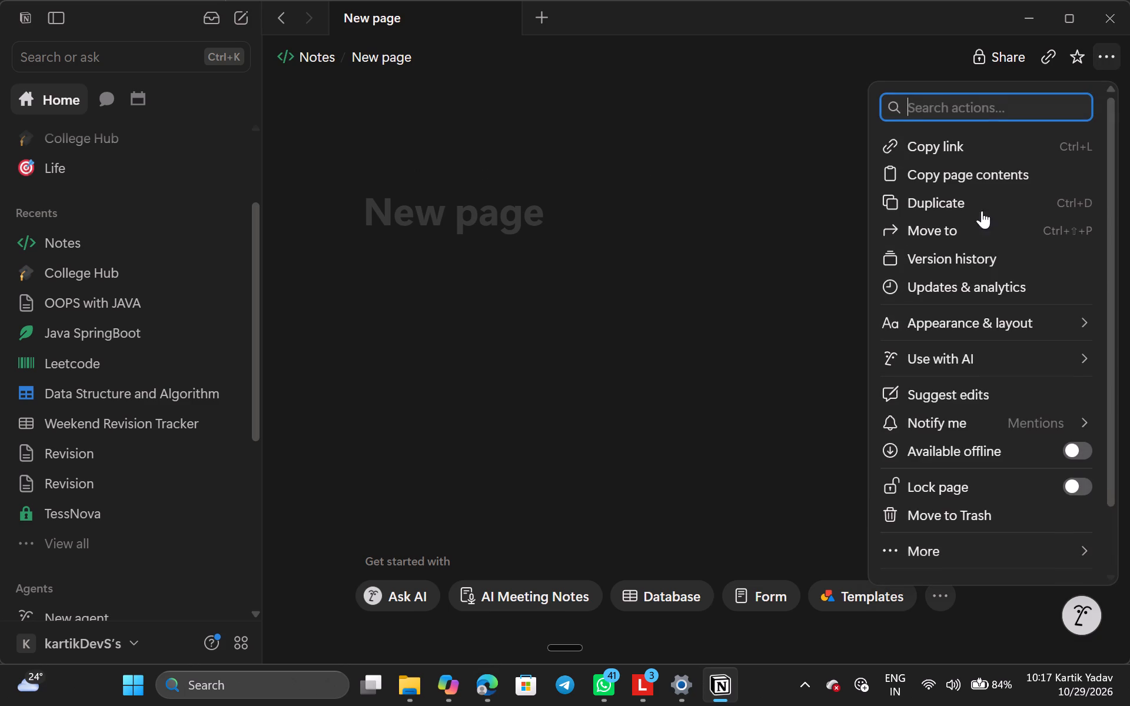
pyautogui.click(947, 512)
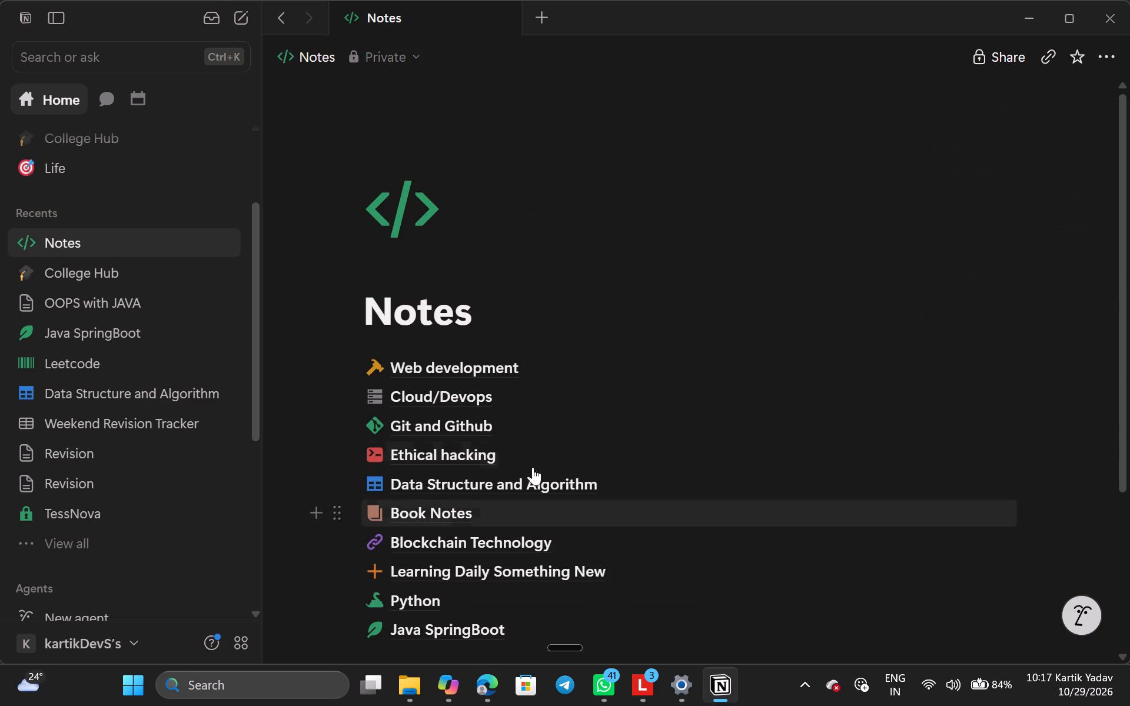
# Look over the subpages listed in Notes and the sidebar's sections down to Private and Shared.
pyautogui.scroll(-1, 540, 442)
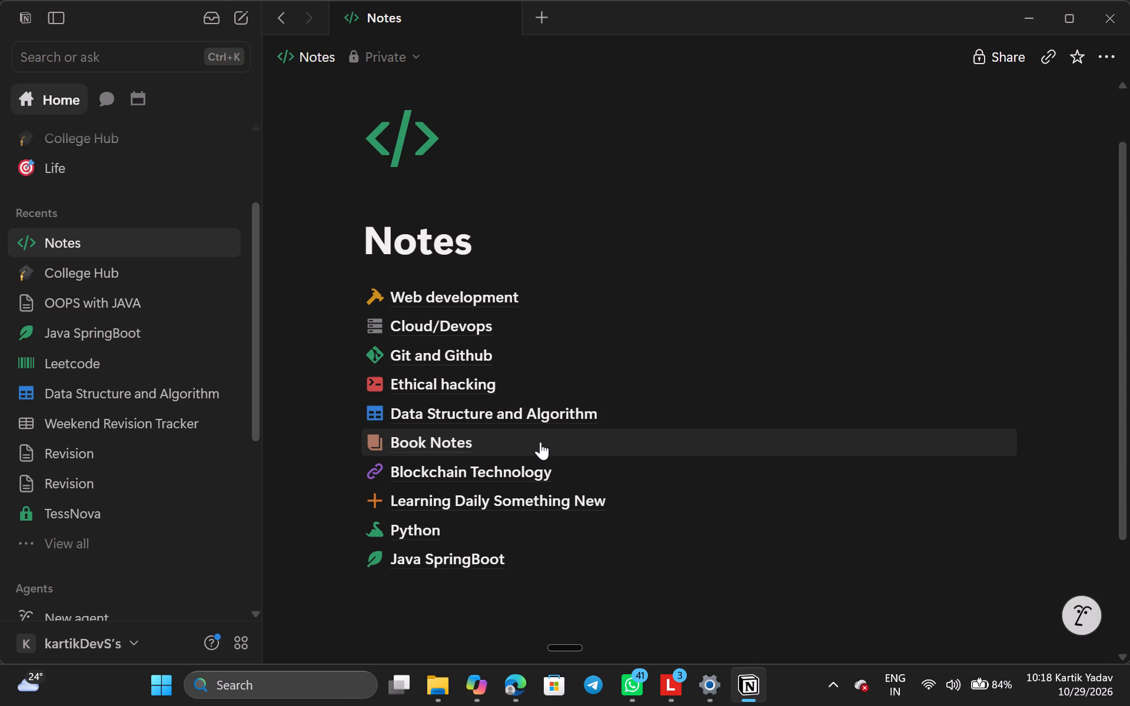
pyautogui.scroll(-1, 107, 398)
pyautogui.scroll(5, 107, 398)
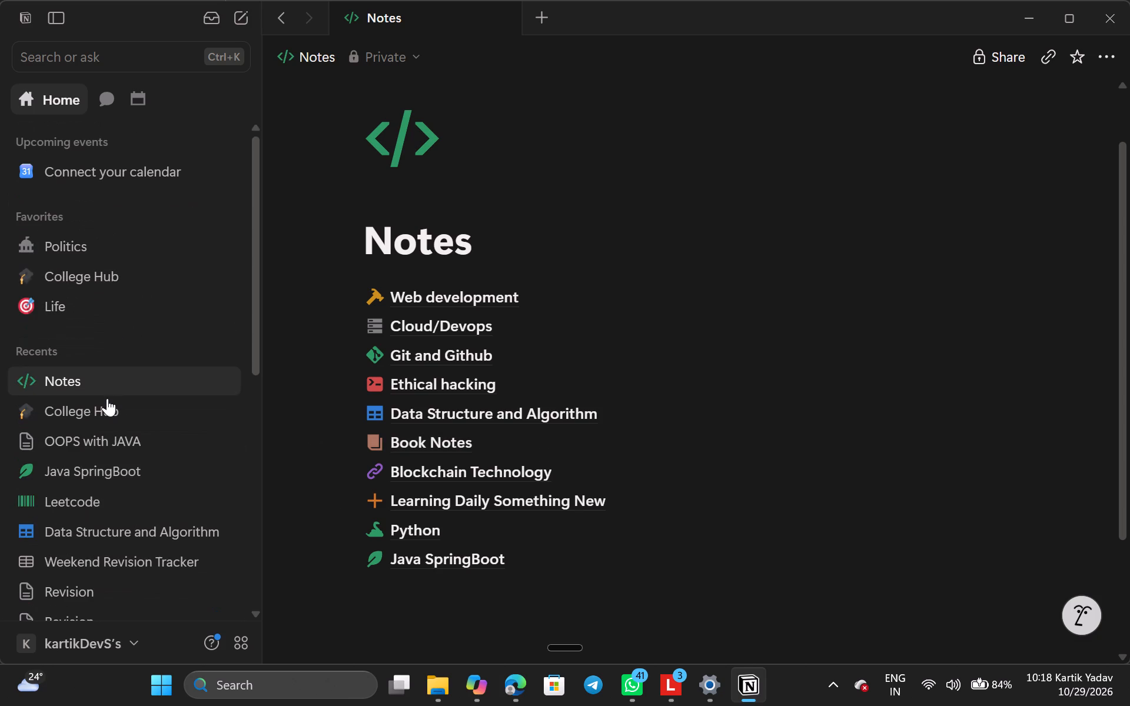
pyautogui.scroll(-1, 85, 152)
pyautogui.scroll(3, 134, 280)
pyautogui.scroll(-4, 112, 312)
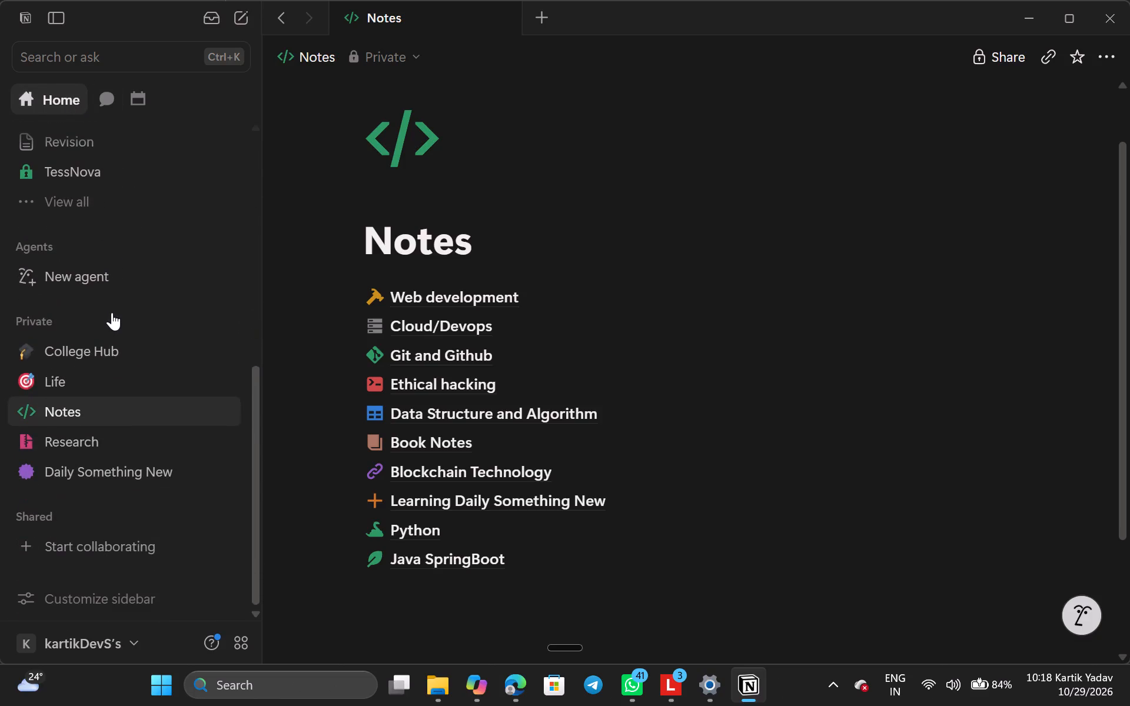
pyautogui.scroll(-1, 112, 312)
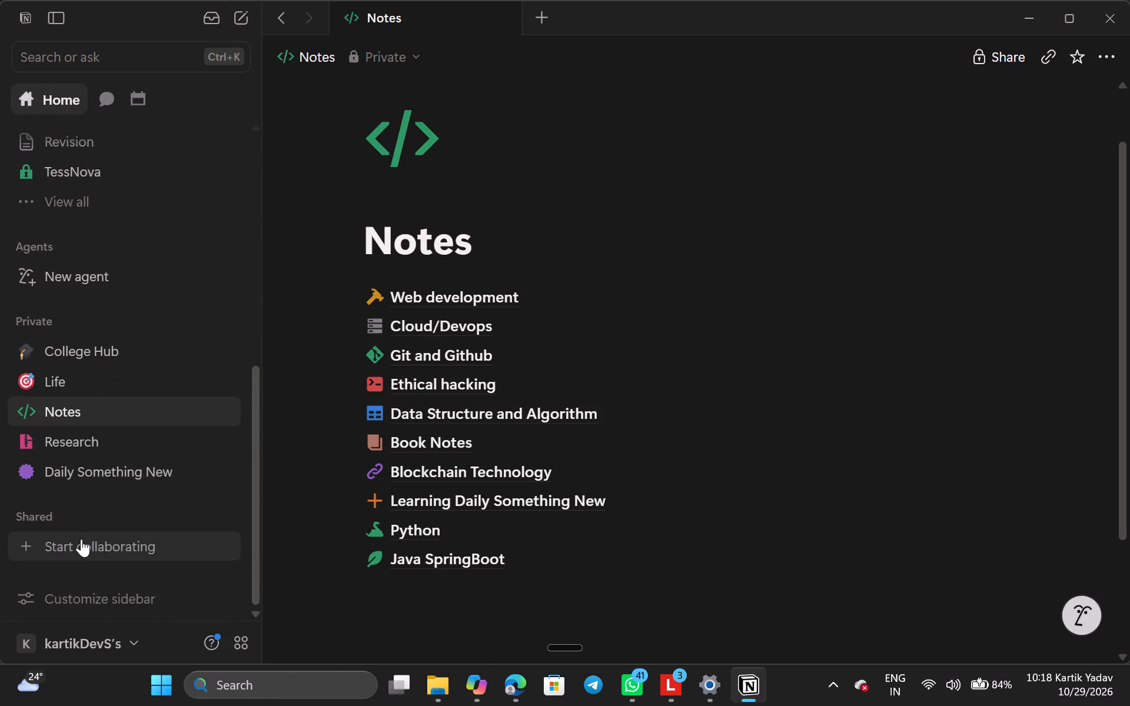
# Start a new page for collaboration from the sidebar's Shared section.
pyautogui.click(81, 539)
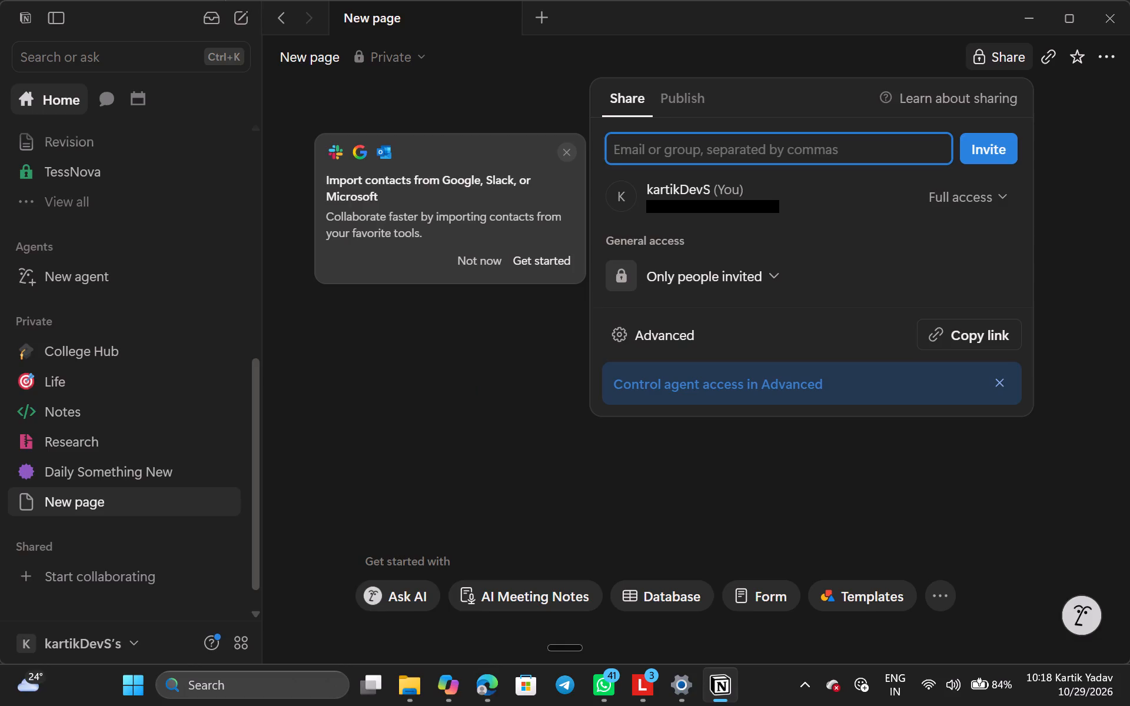
# Enter the part before the @ of the collaborator's email address in the new page's invitation.
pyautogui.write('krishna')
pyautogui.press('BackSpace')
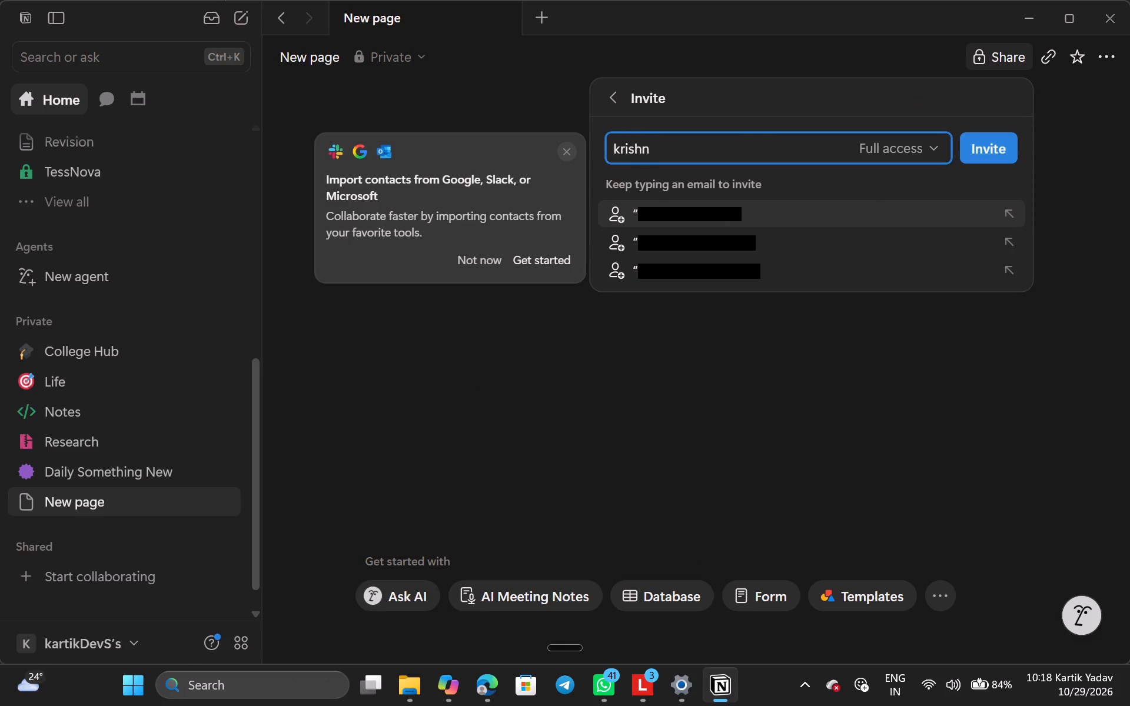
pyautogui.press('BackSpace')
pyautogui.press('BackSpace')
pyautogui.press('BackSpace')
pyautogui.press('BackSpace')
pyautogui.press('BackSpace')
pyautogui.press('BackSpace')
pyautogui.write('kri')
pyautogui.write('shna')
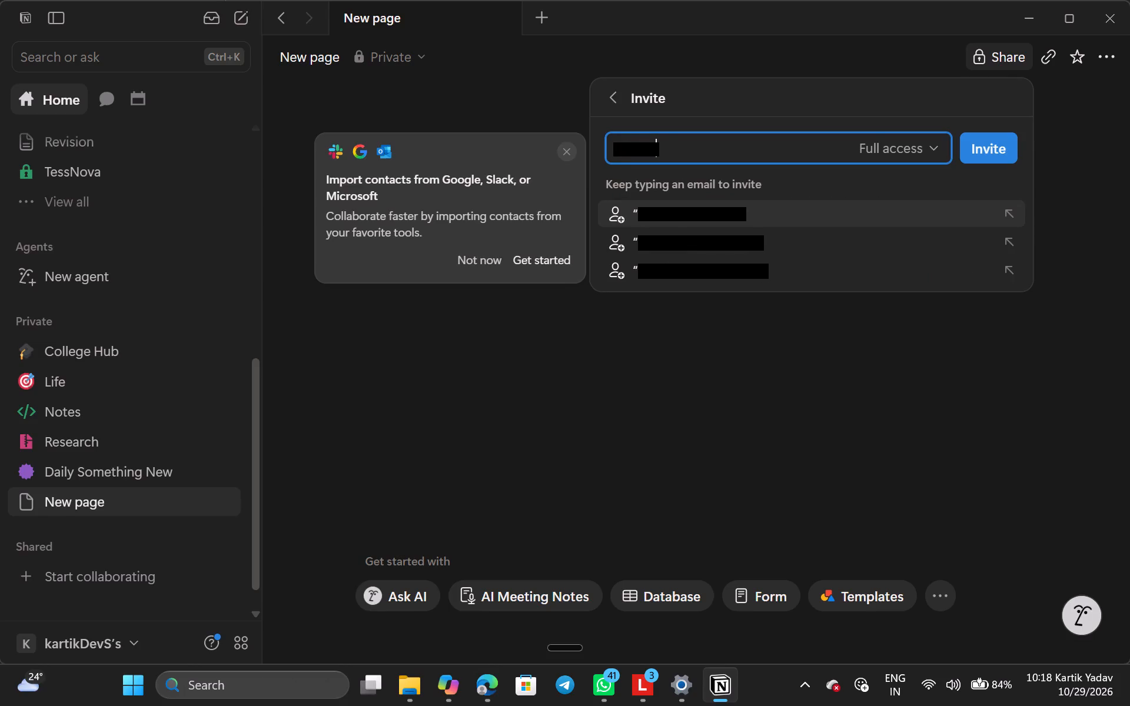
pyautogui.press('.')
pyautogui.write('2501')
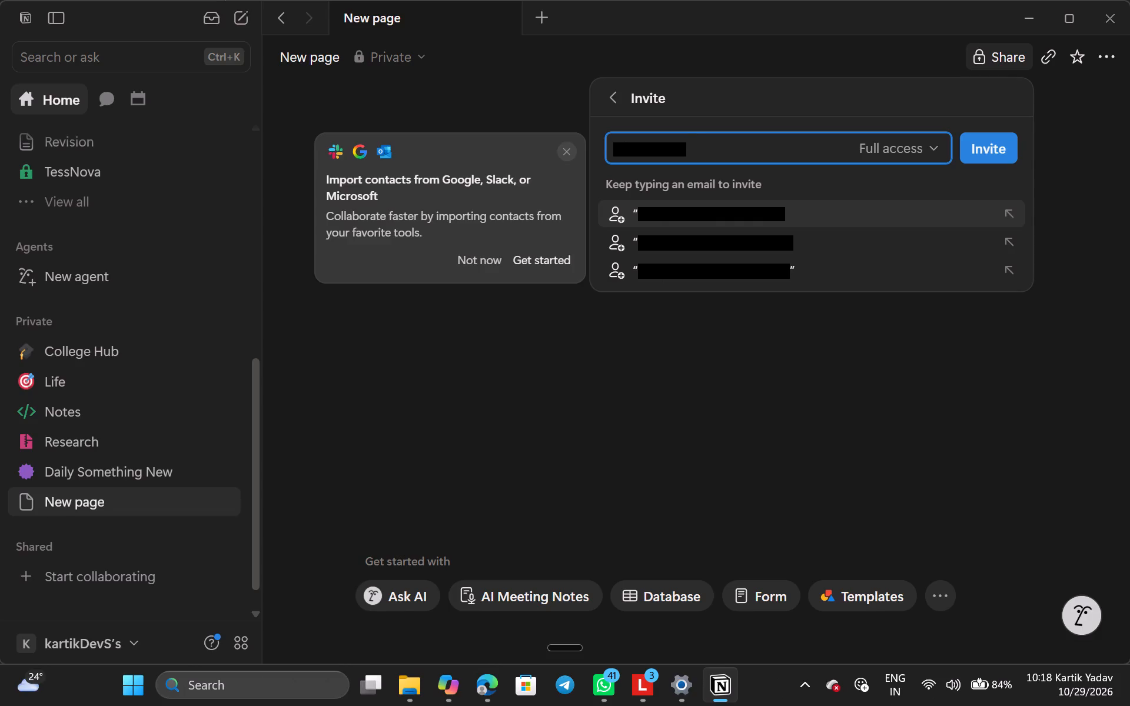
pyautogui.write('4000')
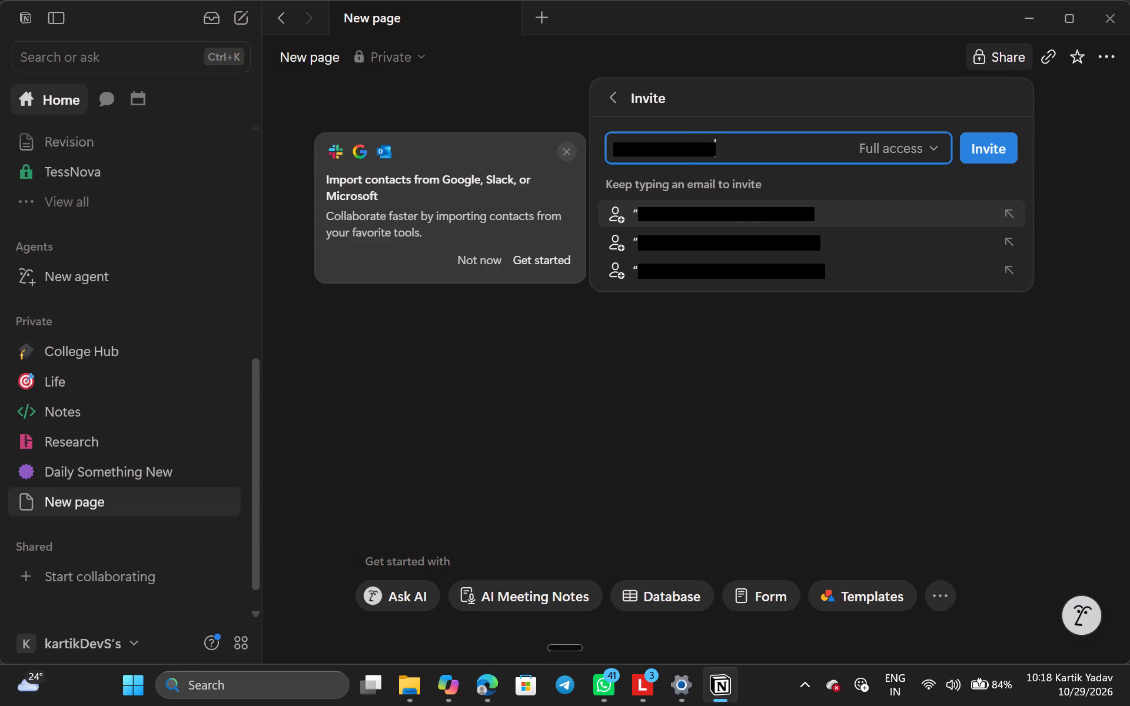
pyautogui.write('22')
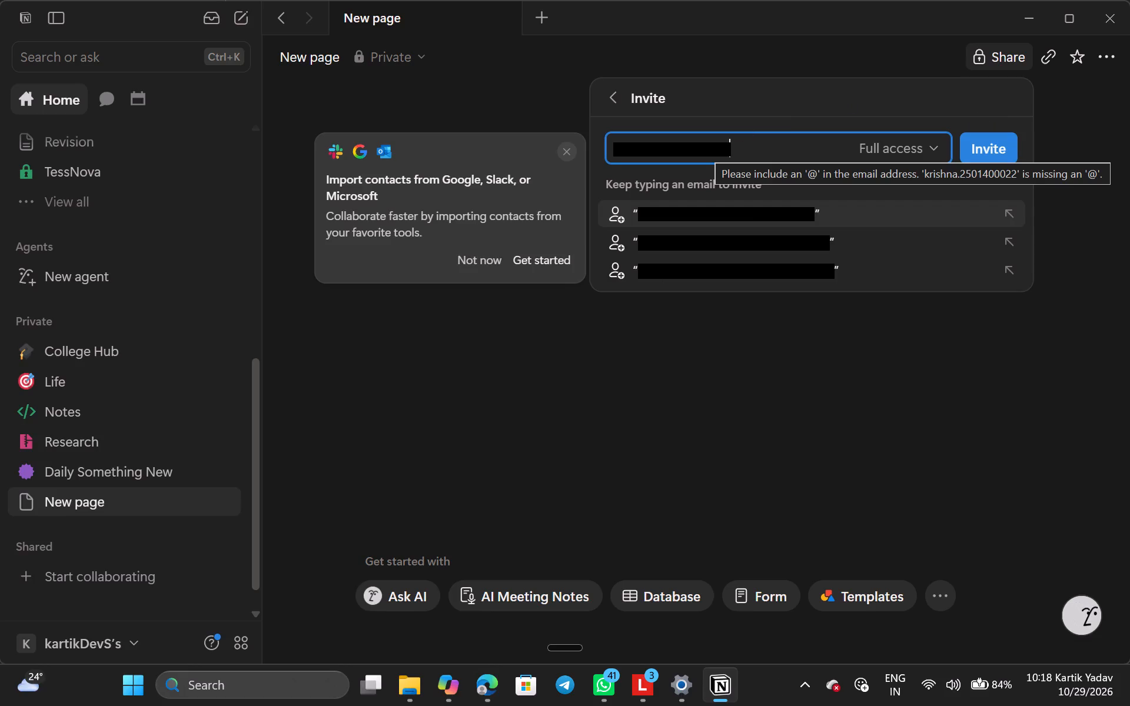
# Correct the collaborator's email address by removing two surplus digits before its last two digits.
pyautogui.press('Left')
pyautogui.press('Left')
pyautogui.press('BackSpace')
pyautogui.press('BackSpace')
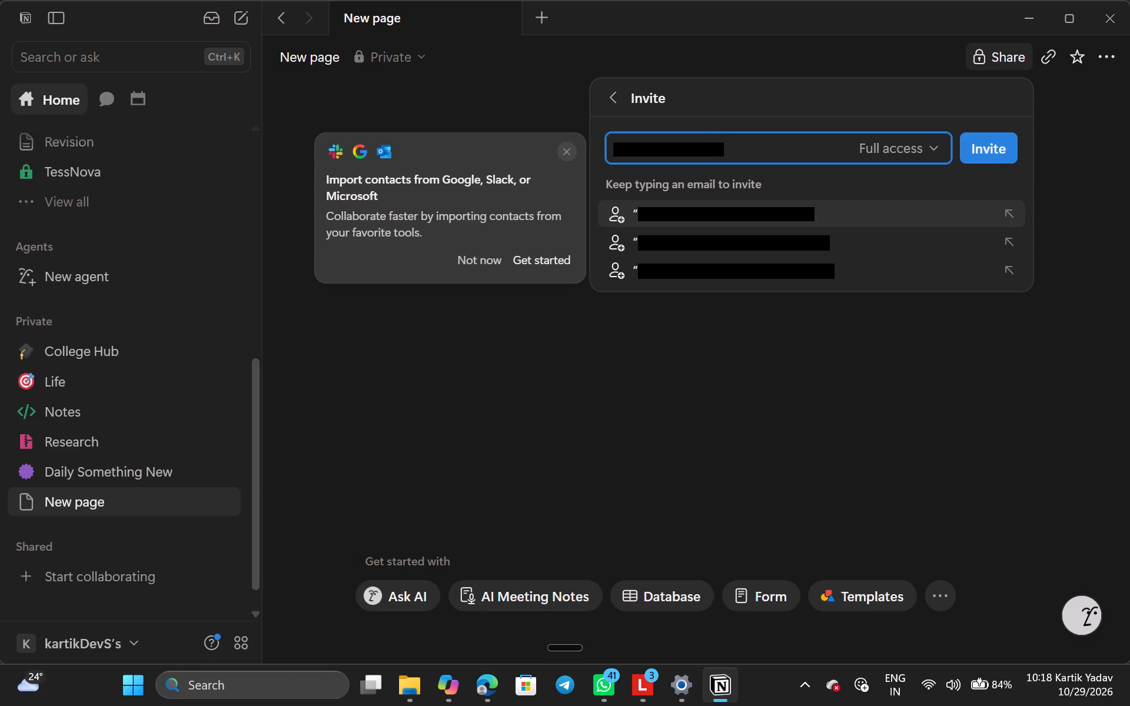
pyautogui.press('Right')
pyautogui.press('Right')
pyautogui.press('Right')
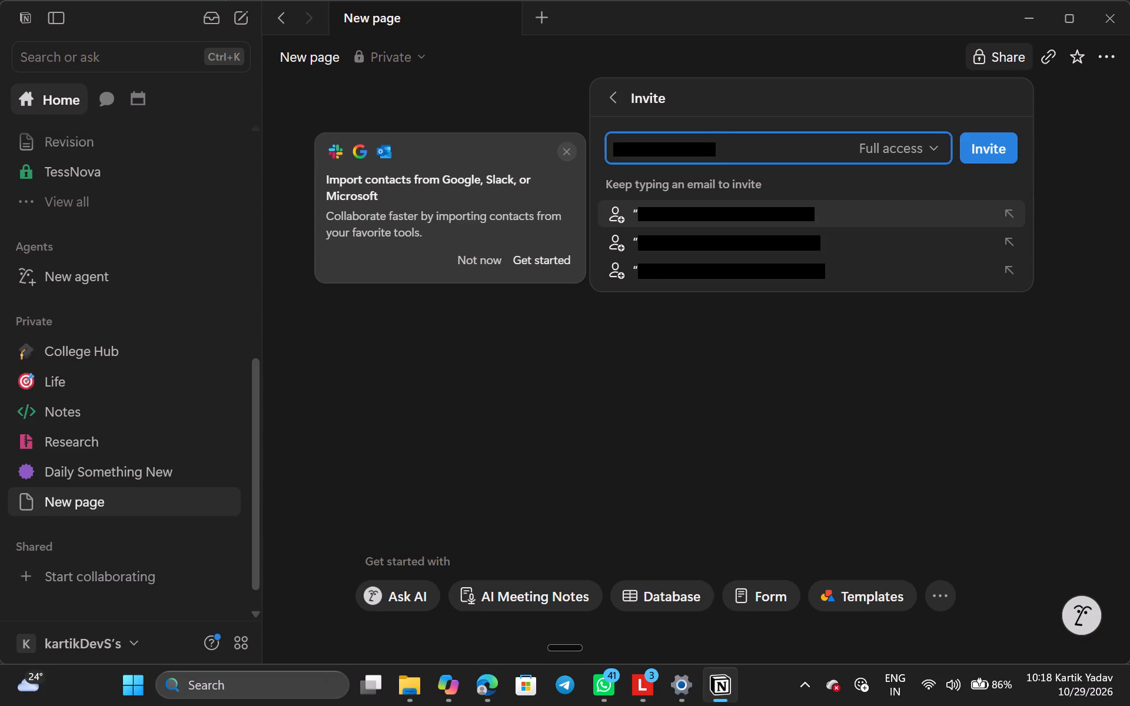
# Complete the collaborator's email address and invite them to the new private page with Full access.
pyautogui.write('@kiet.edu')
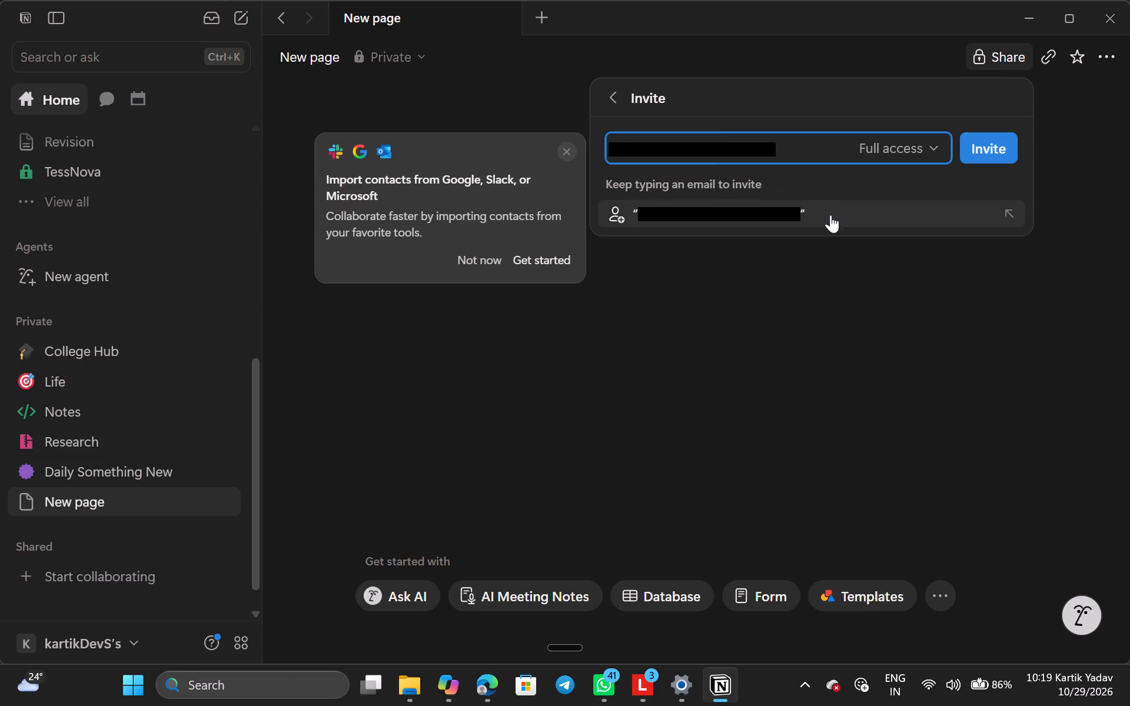
pyautogui.click(933, 151)
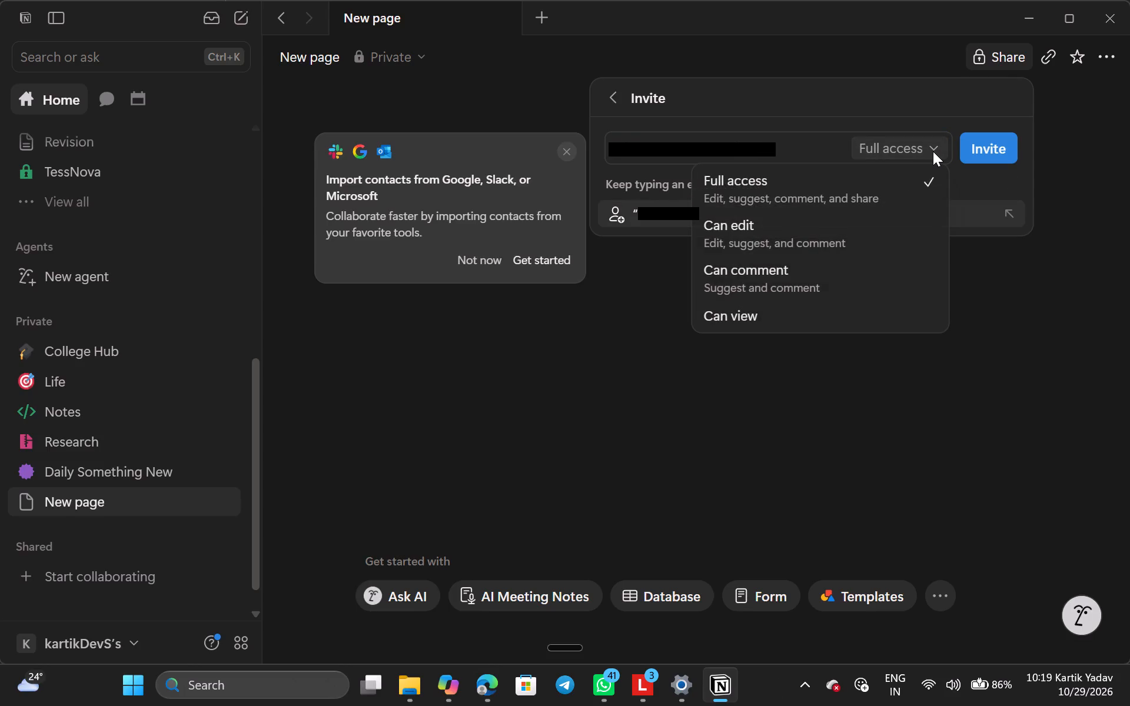
pyautogui.click(933, 151)
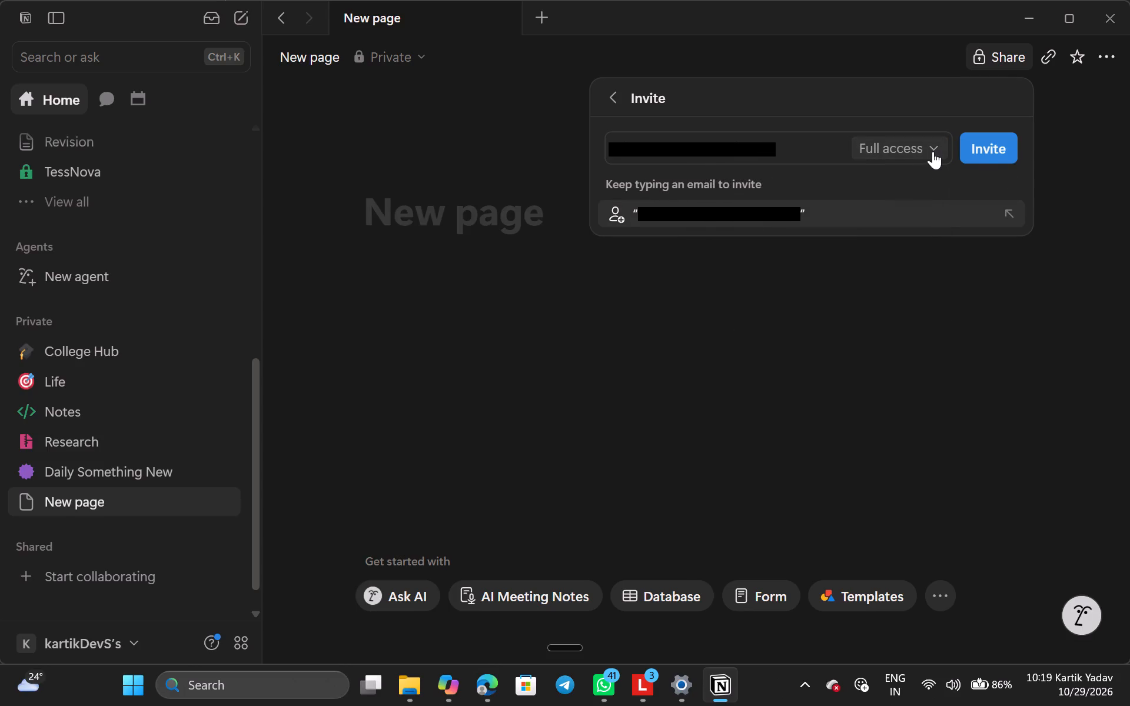
pyautogui.click(987, 151)
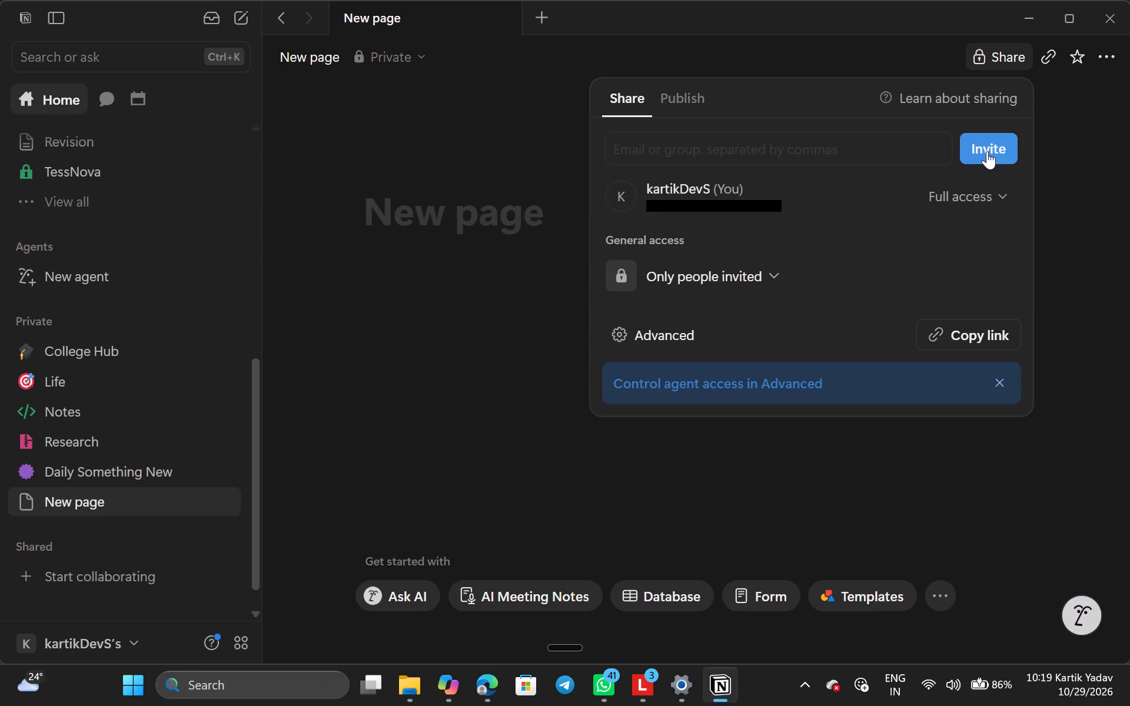
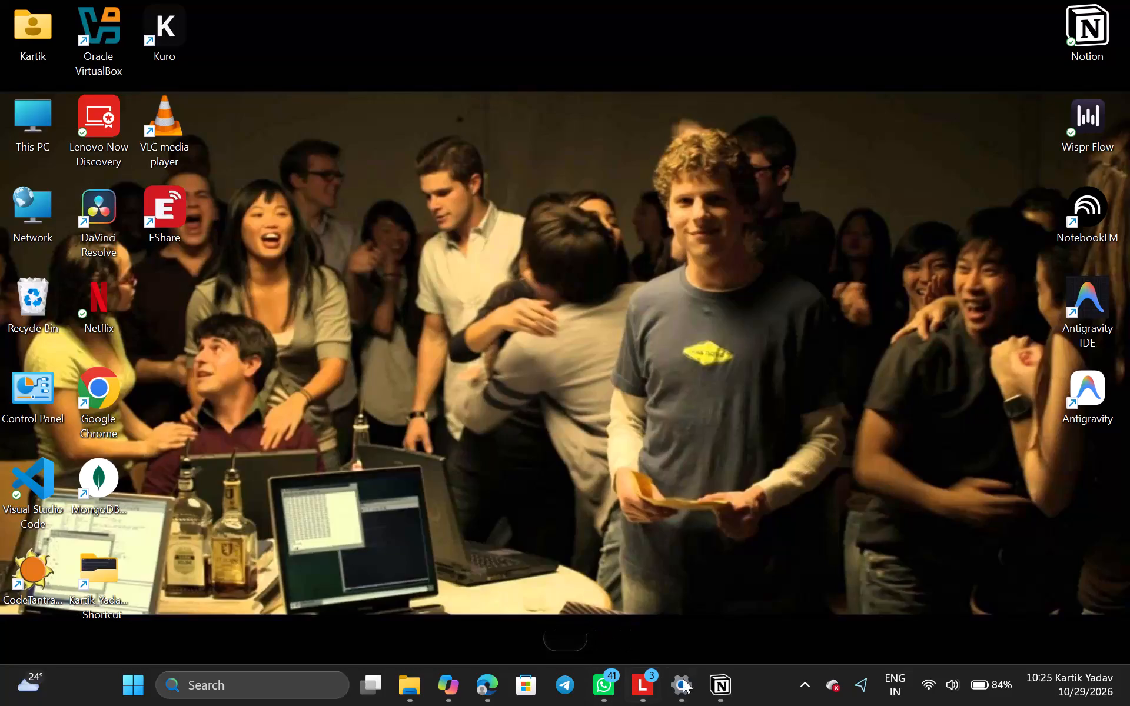
# Switch back to Notion and bring up the new page shared with the collaborator.
pyautogui.click(717, 680)
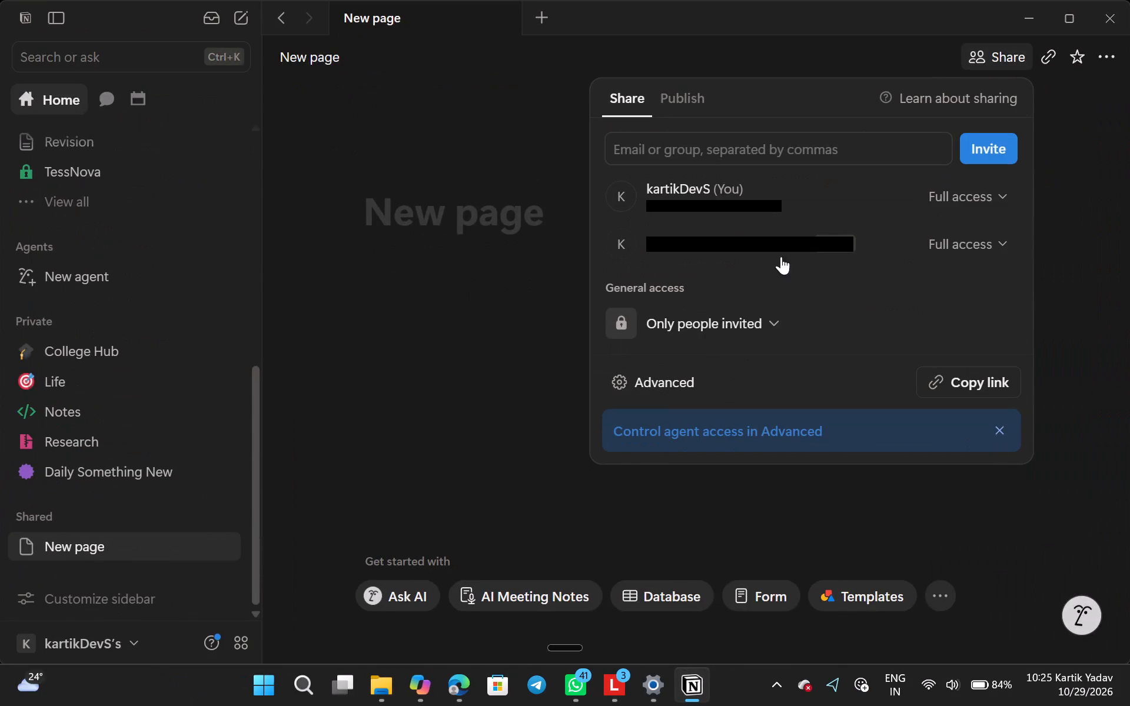
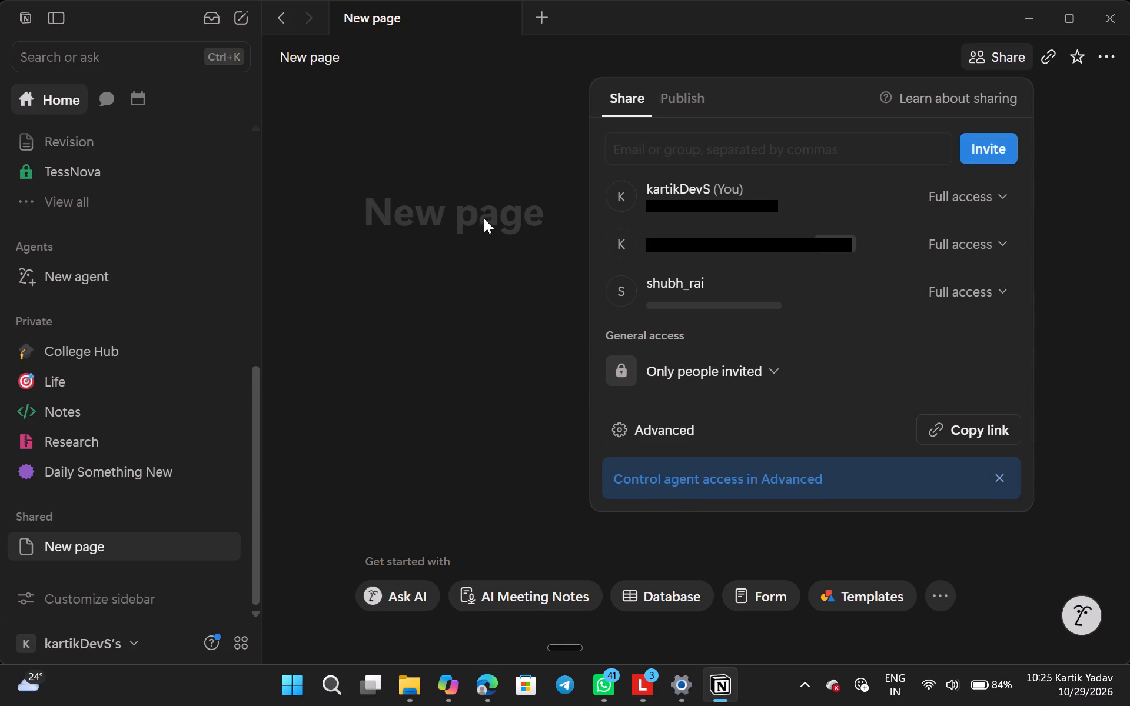
# Close the sharing settings and title the new shared page QryptGuard.
pyautogui.click(436, 212)
pyautogui.click(436, 212)
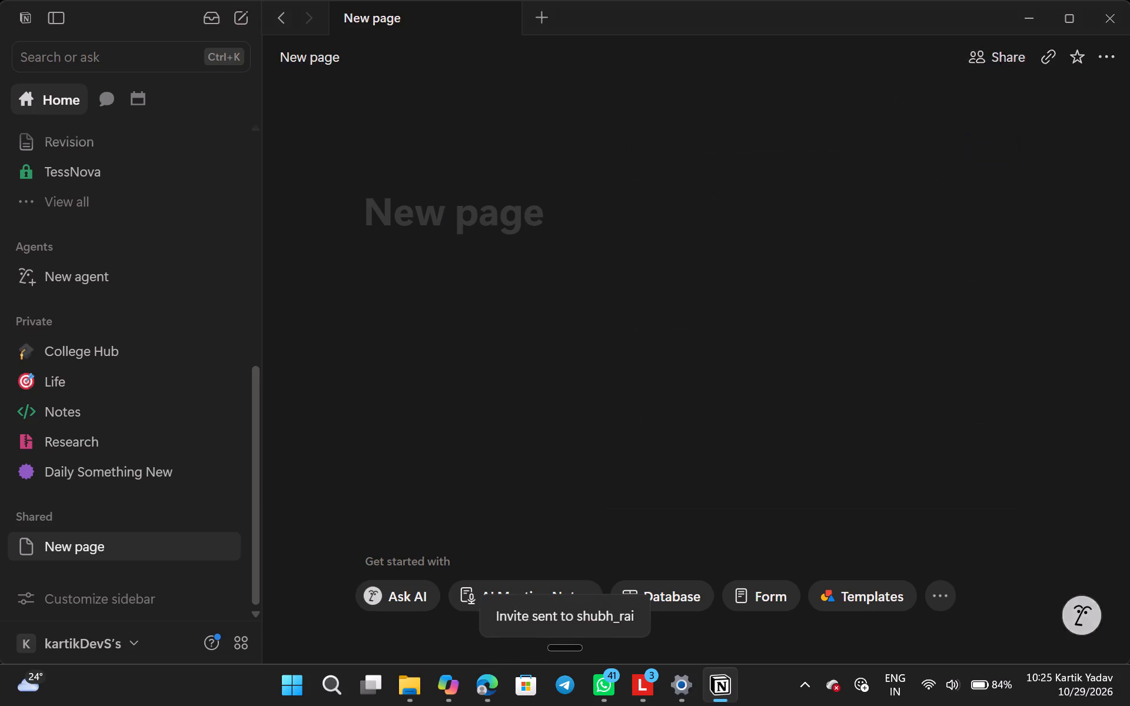
pyautogui.hotkey('shift', 'q')
pyautogui.write('yr')
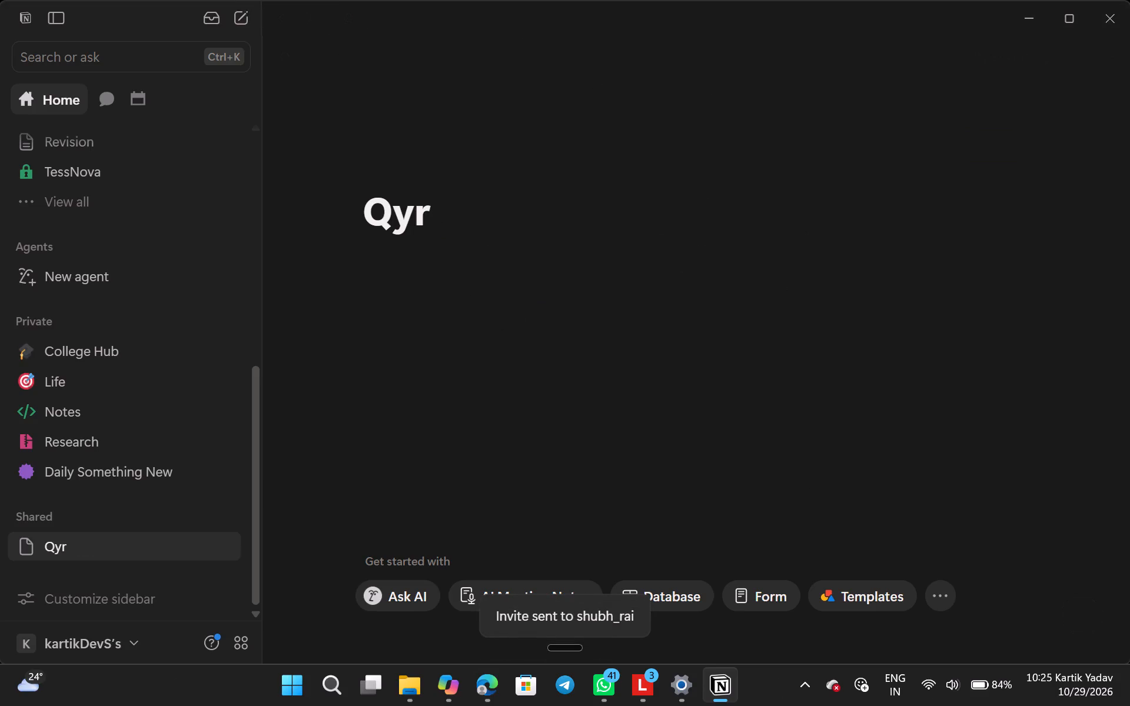
pyautogui.press('BackSpace')
pyautogui.press('BackSpace')
pyautogui.write('ryp')
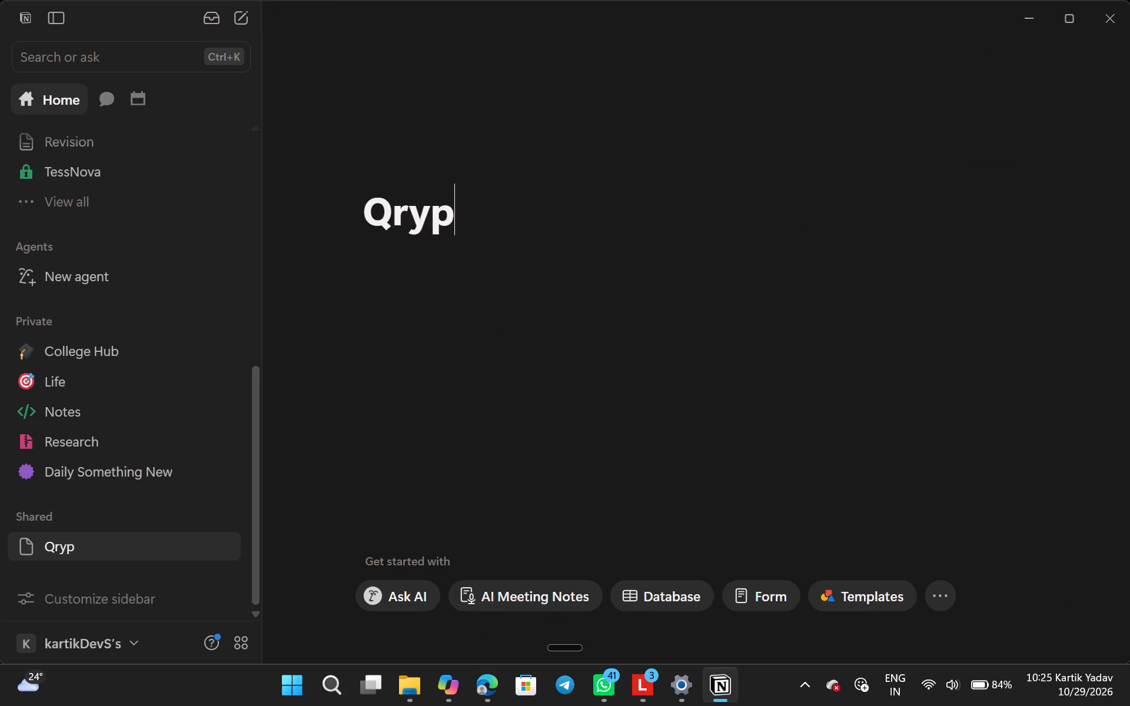
pyautogui.press('t')
pyautogui.write('Guard')
pyautogui.press('Return')
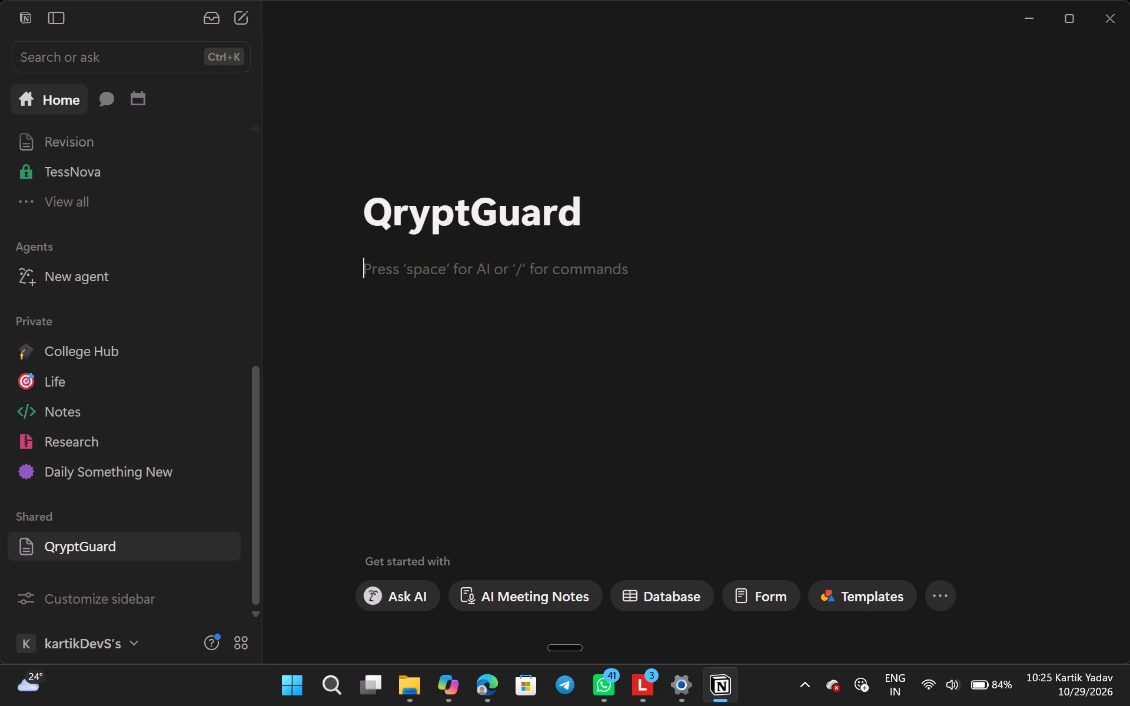
# Add a subpage titled Krishna inside the QryptGuard page and return to the parent page.
pyautogui.write('pa')
pyautogui.press('BackSpace')
pyautogui.press('BackSpace')
pyautogui.write('/page')
pyautogui.press('Return')
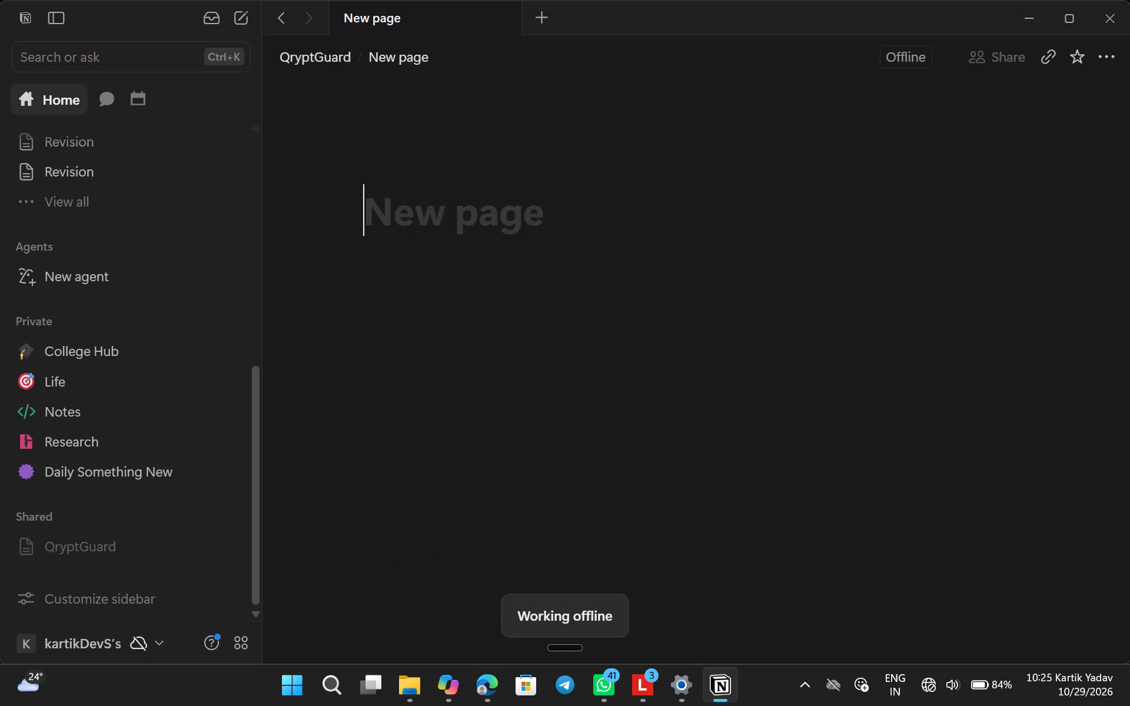
pyautogui.hotkey('shift', 'm')
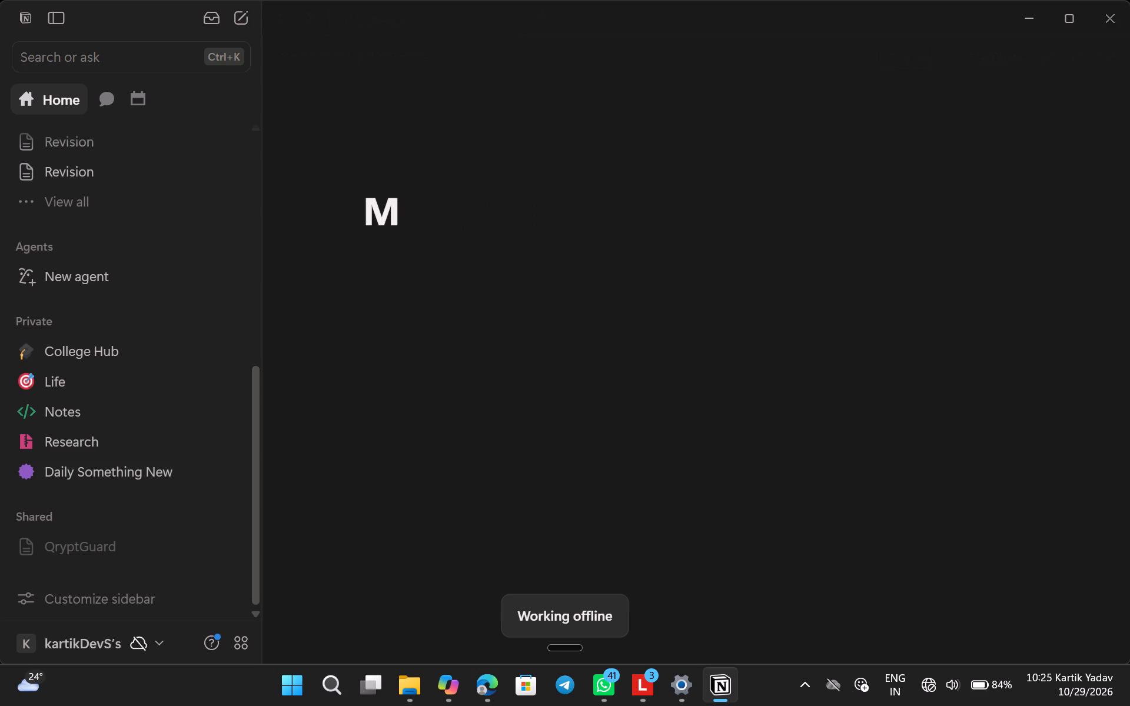
pyautogui.press('BackSpace')
pyautogui.write('Krishna')
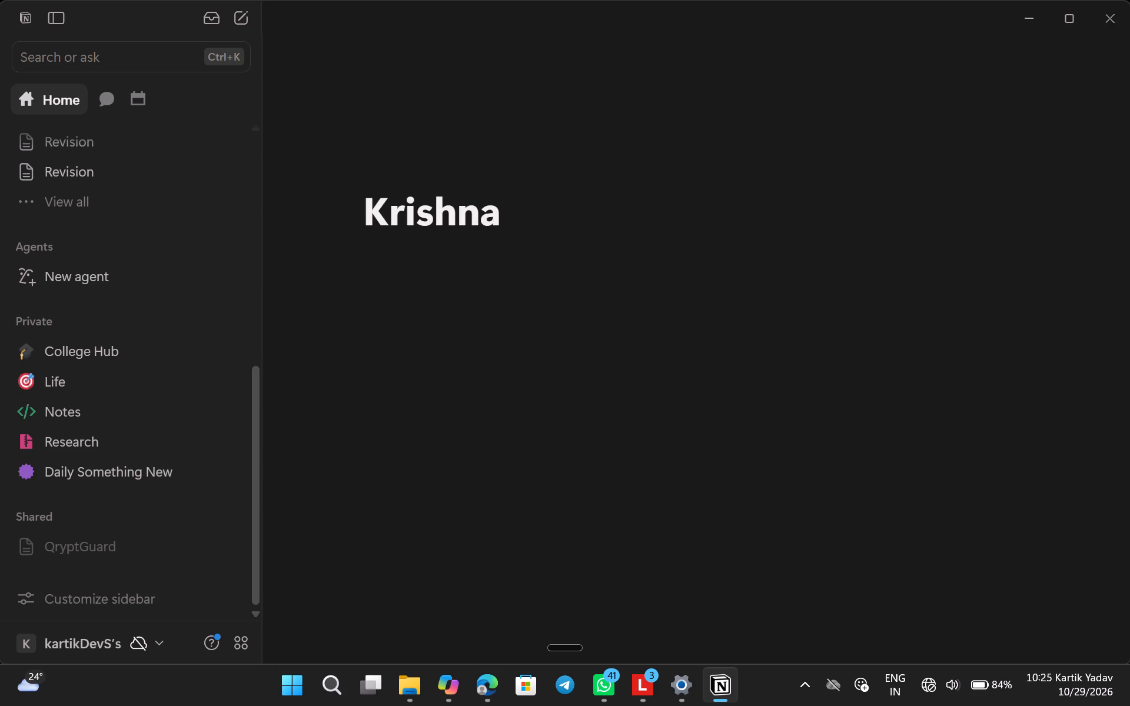
pyautogui.press('Return')
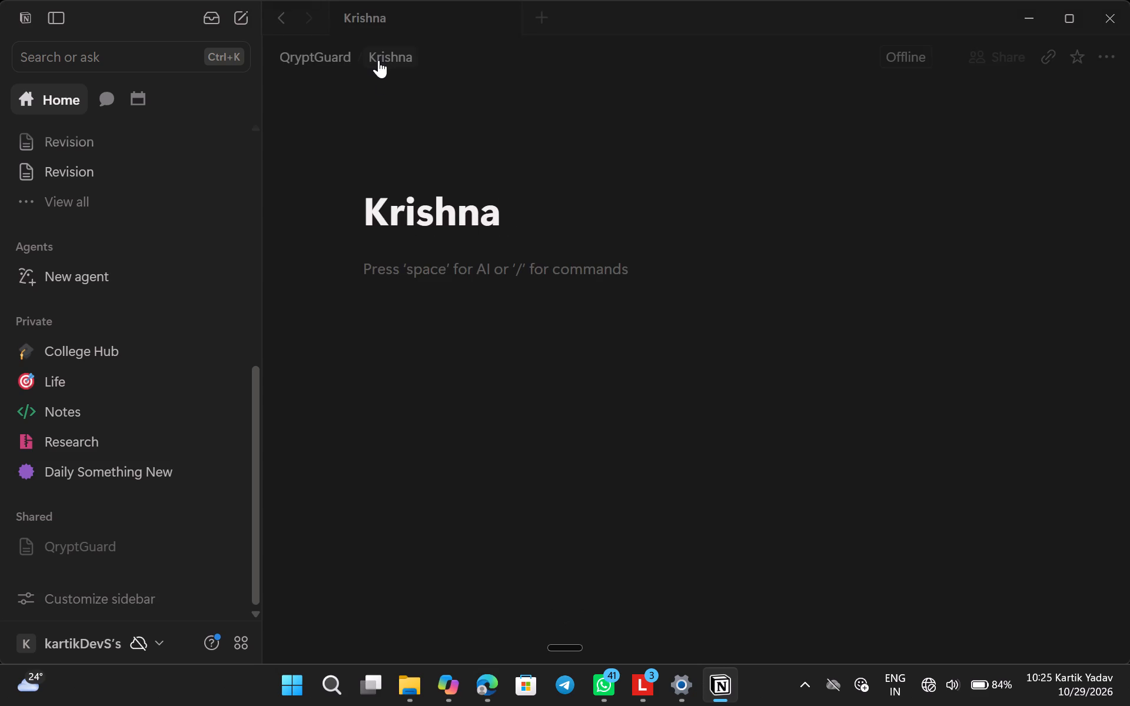
pyautogui.click(345, 58)
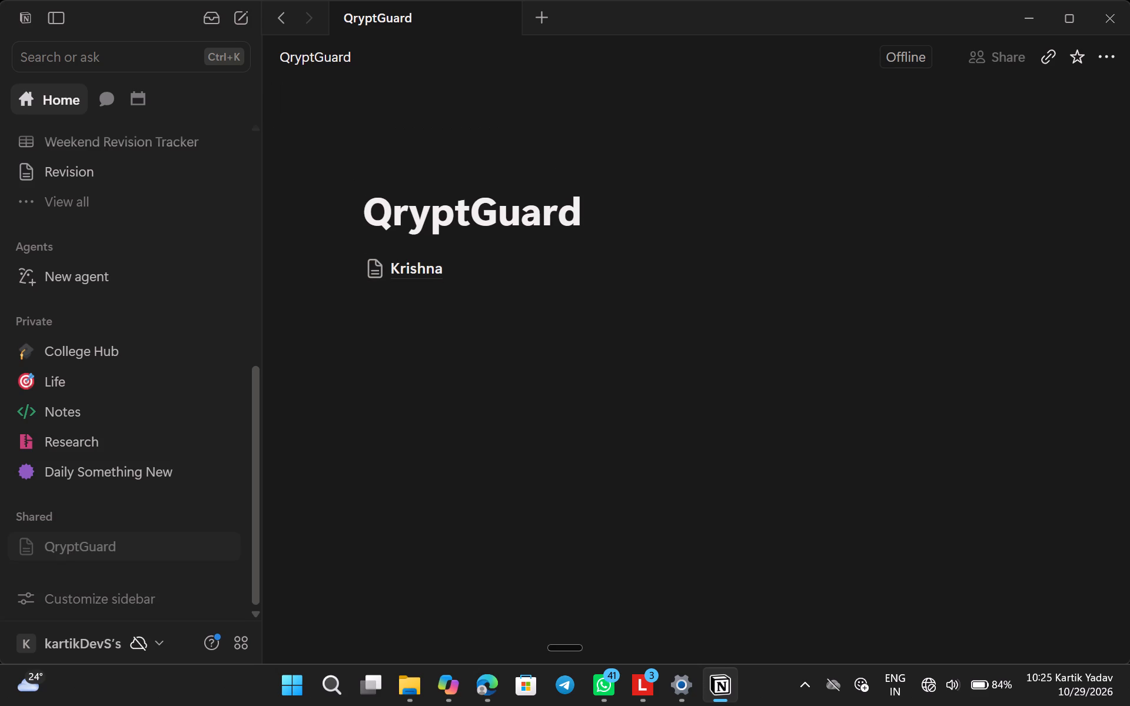
# Add a subpage titled Kartik below Krishna on the QryptGuard page and return to the parent page.
pyautogui.click(385, 309)
pyautogui.press('/')
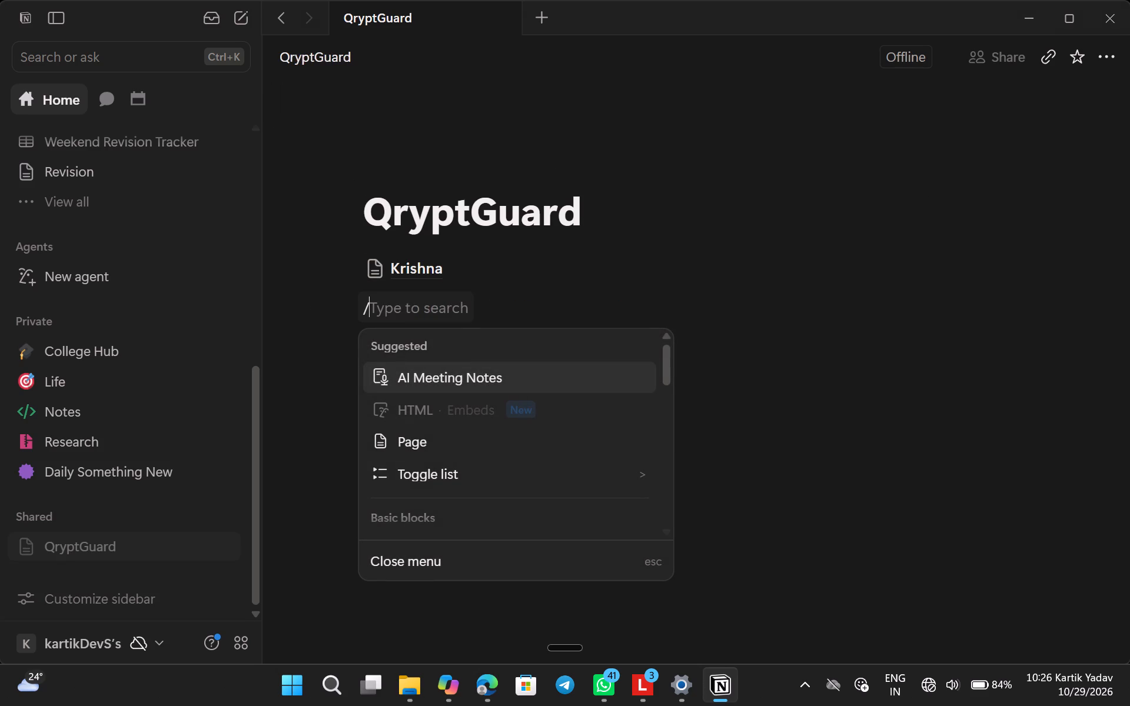
pyautogui.hotkey('shift', 'k')
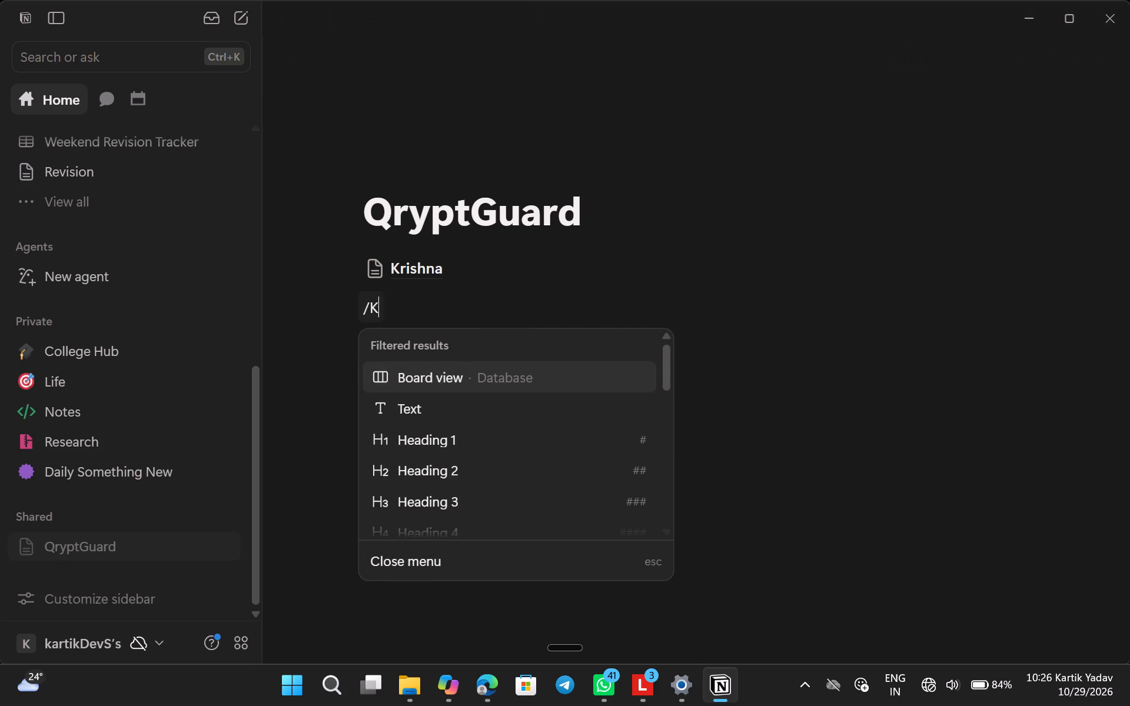
pyautogui.press('BackSpace')
pyautogui.write('pag')
pyautogui.press('Return')
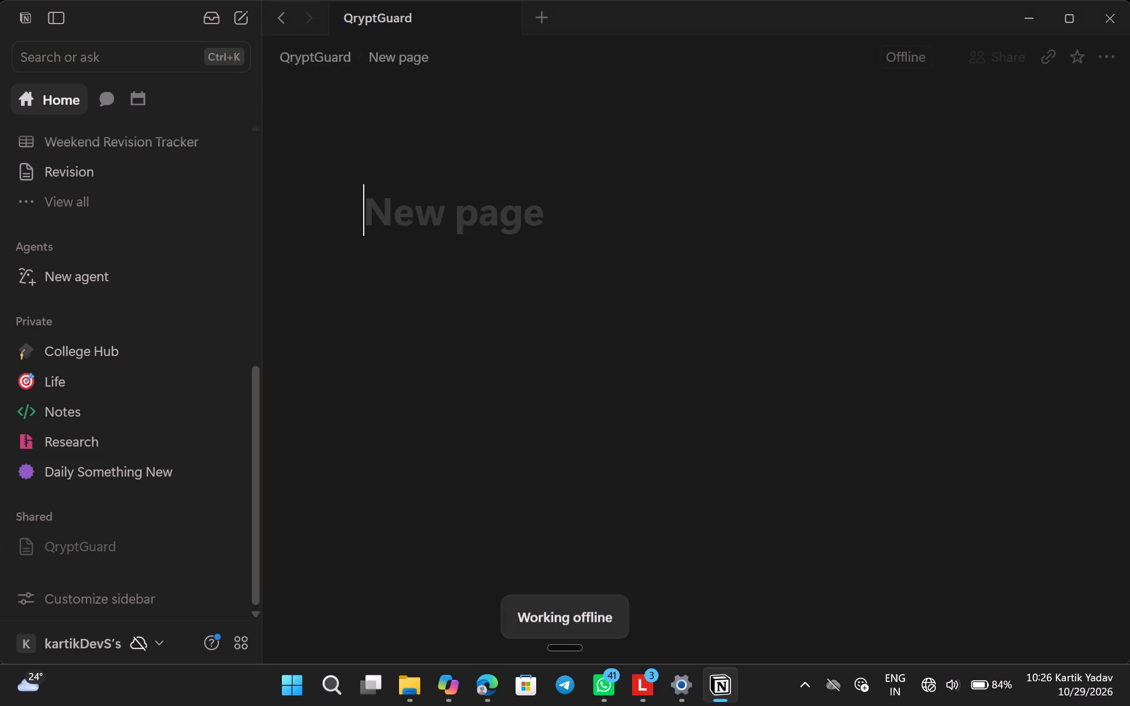
pyautogui.write('Kartik')
pyautogui.press('Return')
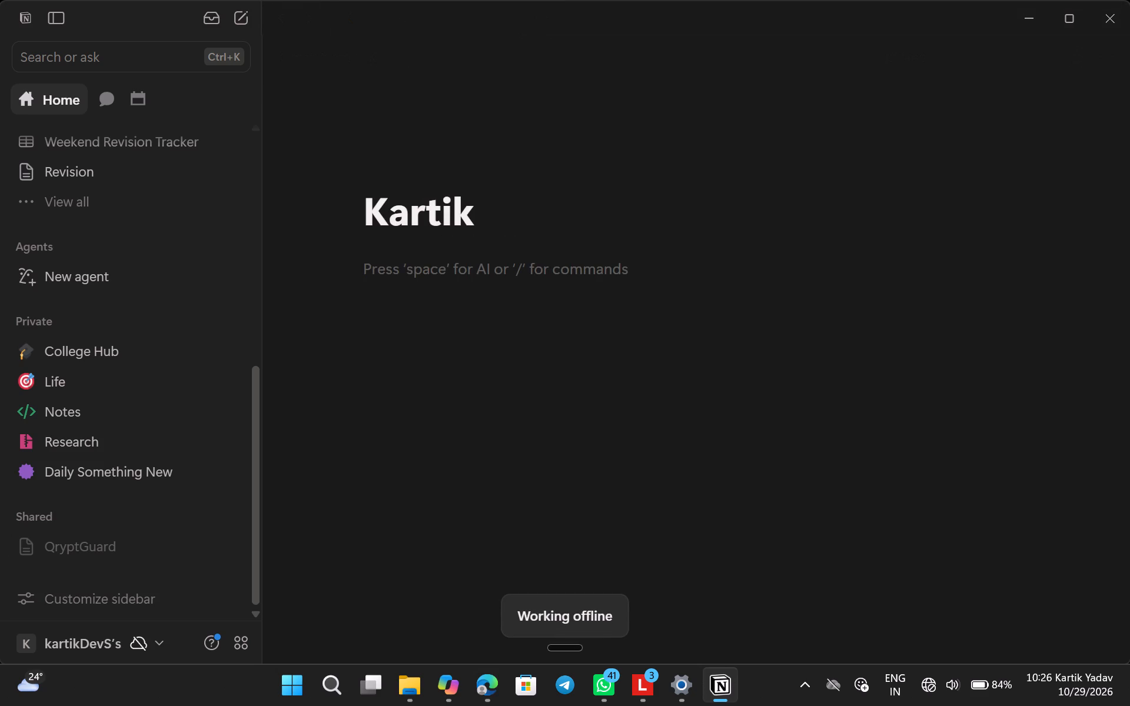
pyautogui.click(334, 50)
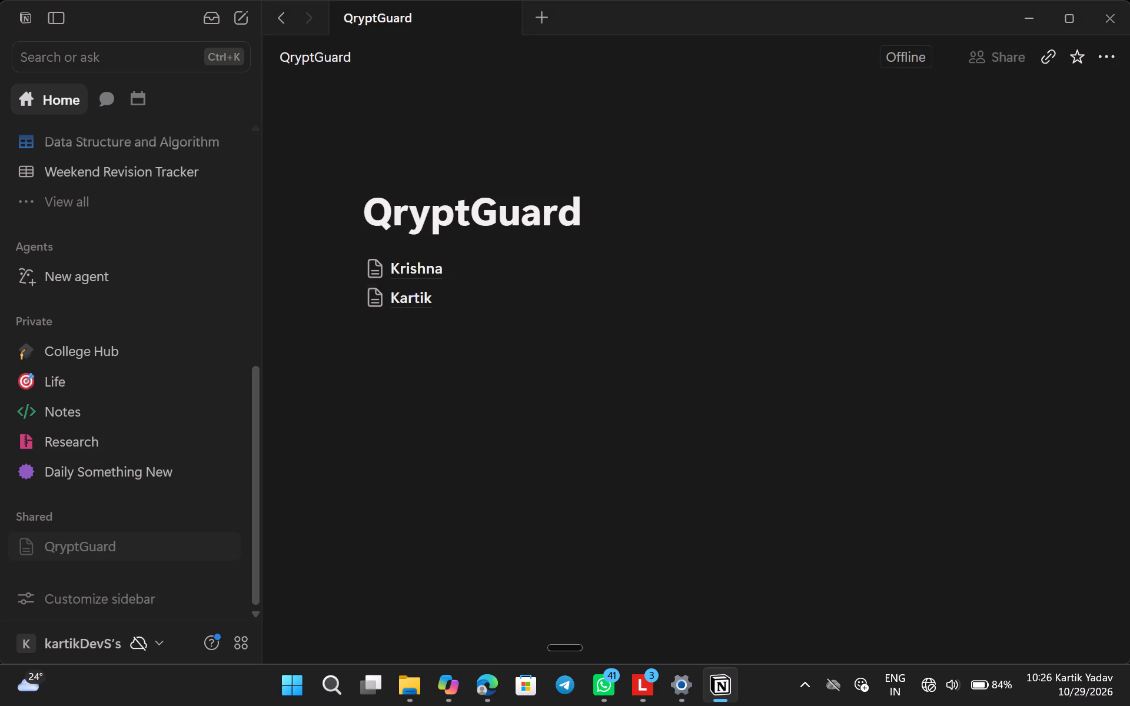
# Add a subpage titled Shubh below Kartik on the QryptGuard page and return to the parent page.
pyautogui.click(387, 334)
pyautogui.write('.pa')
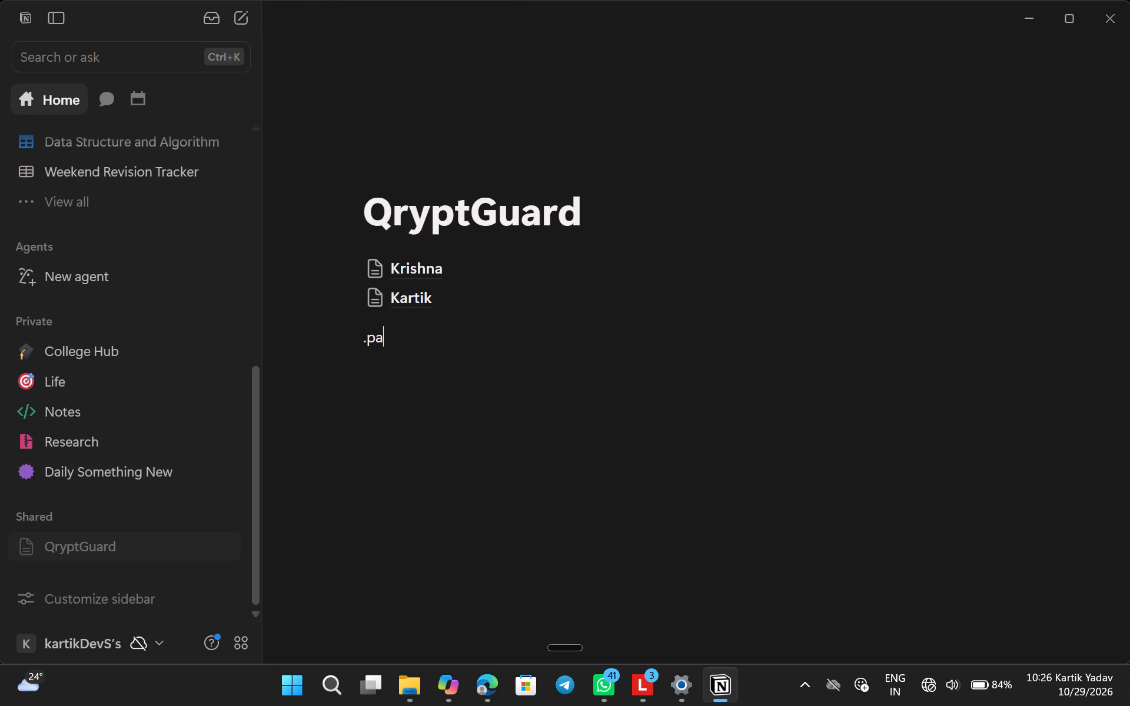
pyautogui.press('BackSpace')
pyautogui.press('BackSpace')
pyautogui.press('BackSpace')
pyautogui.write('/pag')
pyautogui.press('Return')
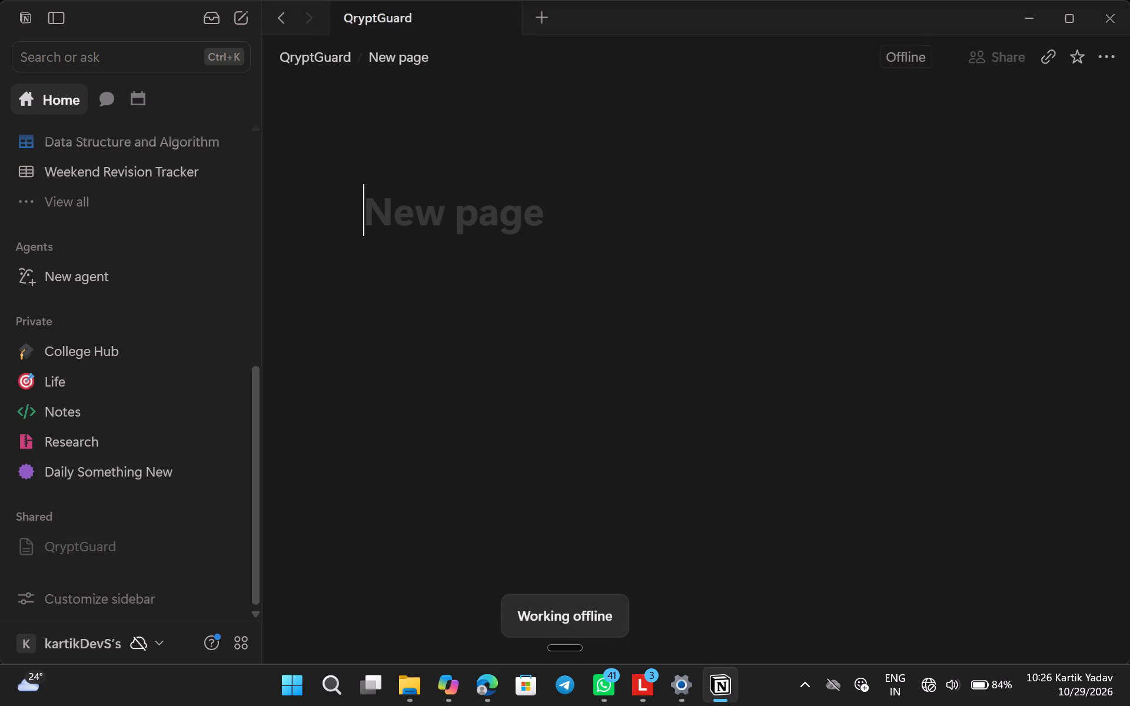
pyautogui.write('Shubh')
pyautogui.press('Return')
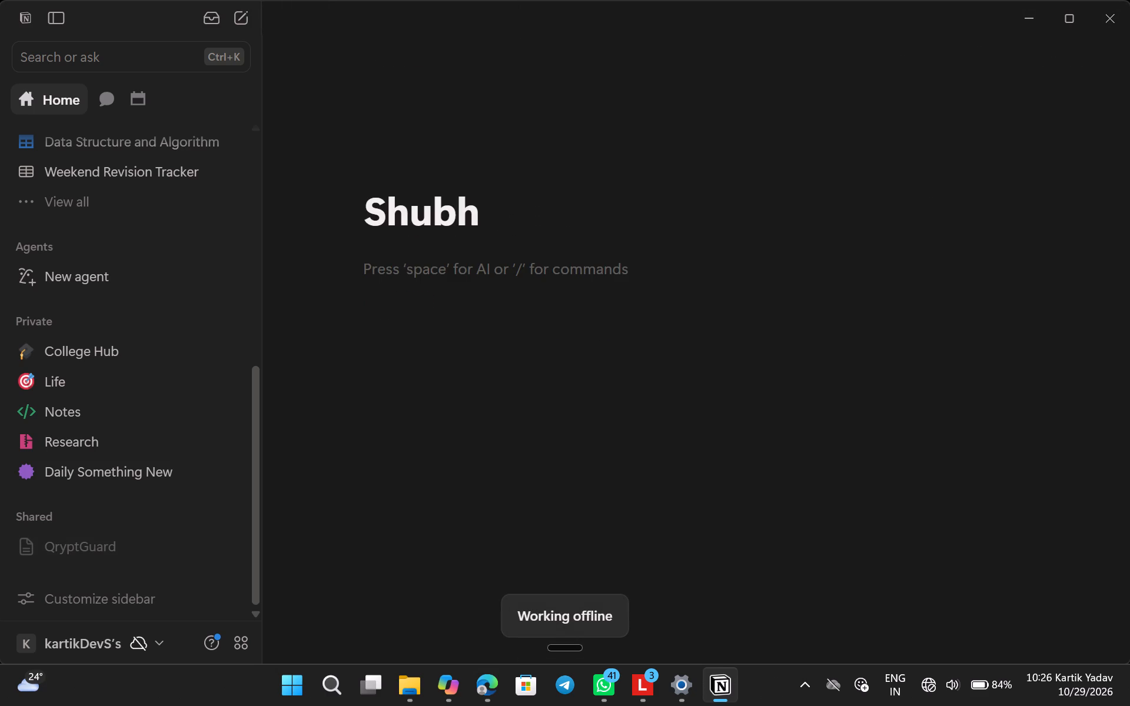
pyautogui.click(331, 55)
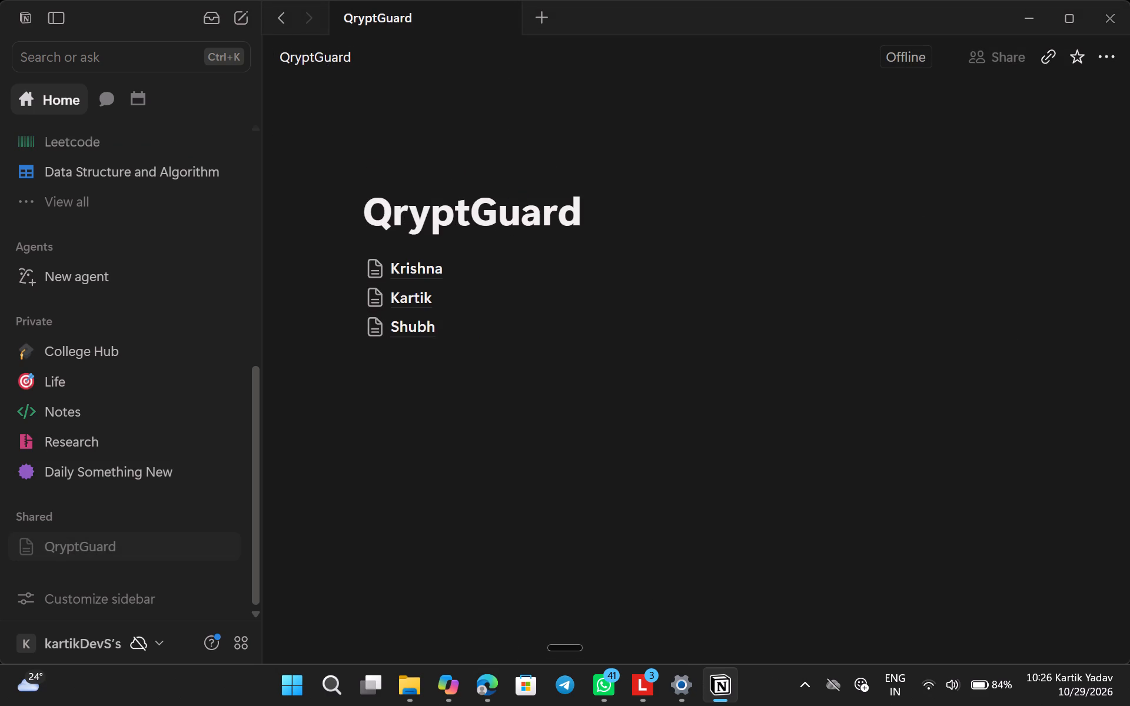
# Start inserting another block below the Shubh subpage on the QryptGuard page.
pyautogui.moveTo(394, 408); pyautogui.dragTo(418, 354)
pyautogui.click(409, 355)
pyautogui.press('/')
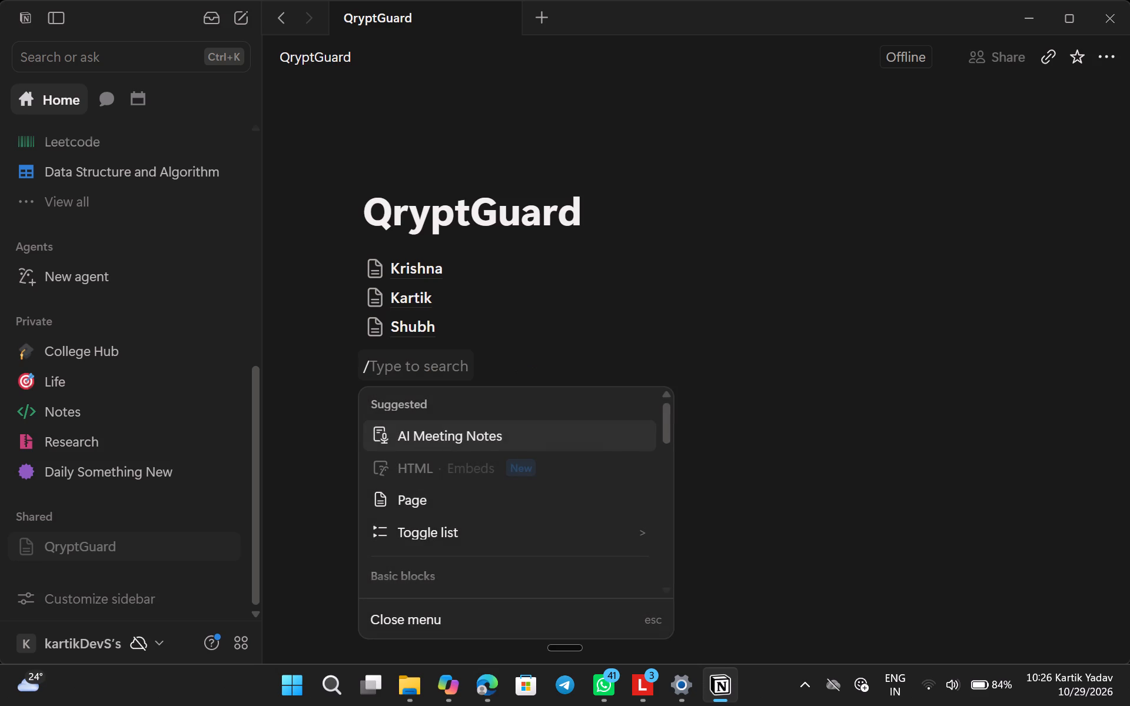
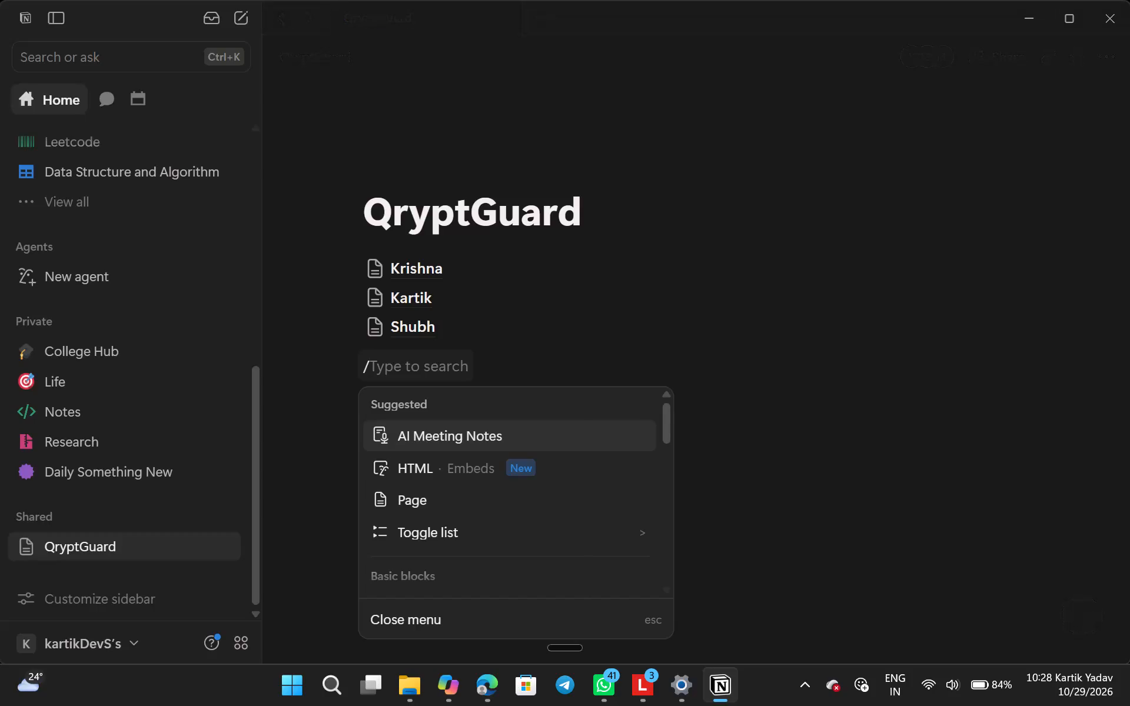
# Add a subpage titled Aditya below Shubh on the QryptGuard page and return to the parent page.
pyautogui.write('Aditya')
pyautogui.press('BackSpace')
pyautogui.press('BackSpace')
pyautogui.press('BackSpace')
pyautogui.press('BackSpace')
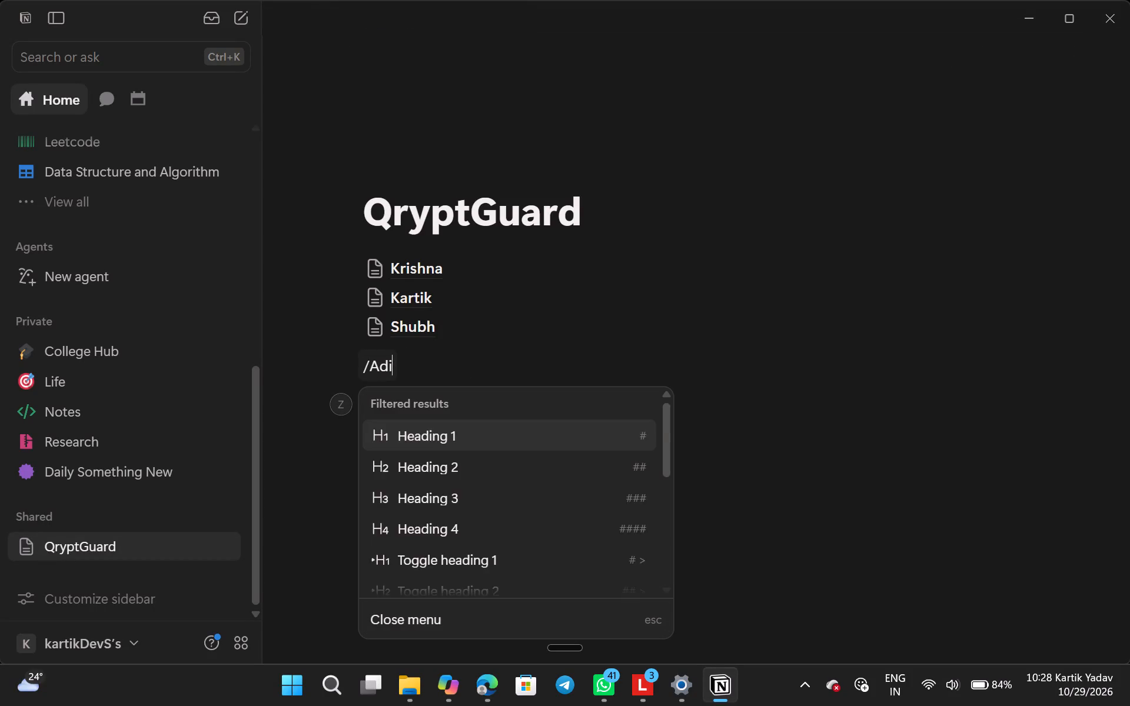
pyautogui.press('BackSpace')
pyautogui.press('BackSpace')
pyautogui.write('pae')
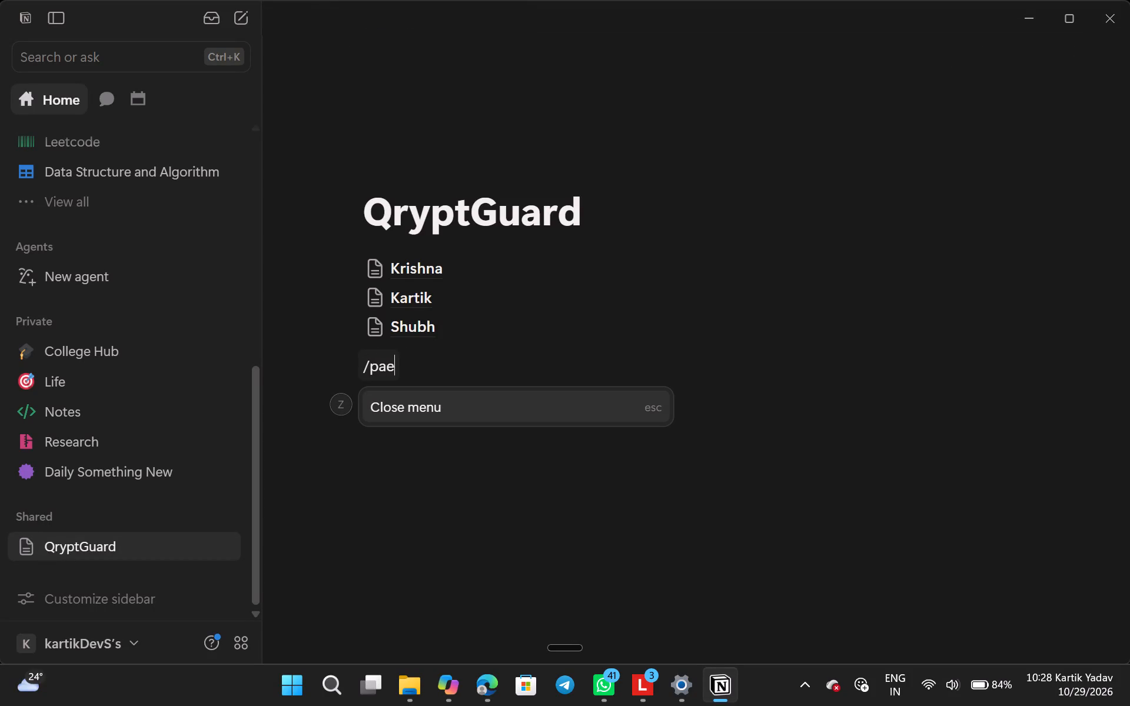
pyautogui.press('BackSpace')
pyautogui.press('g')
pyautogui.press('Return')
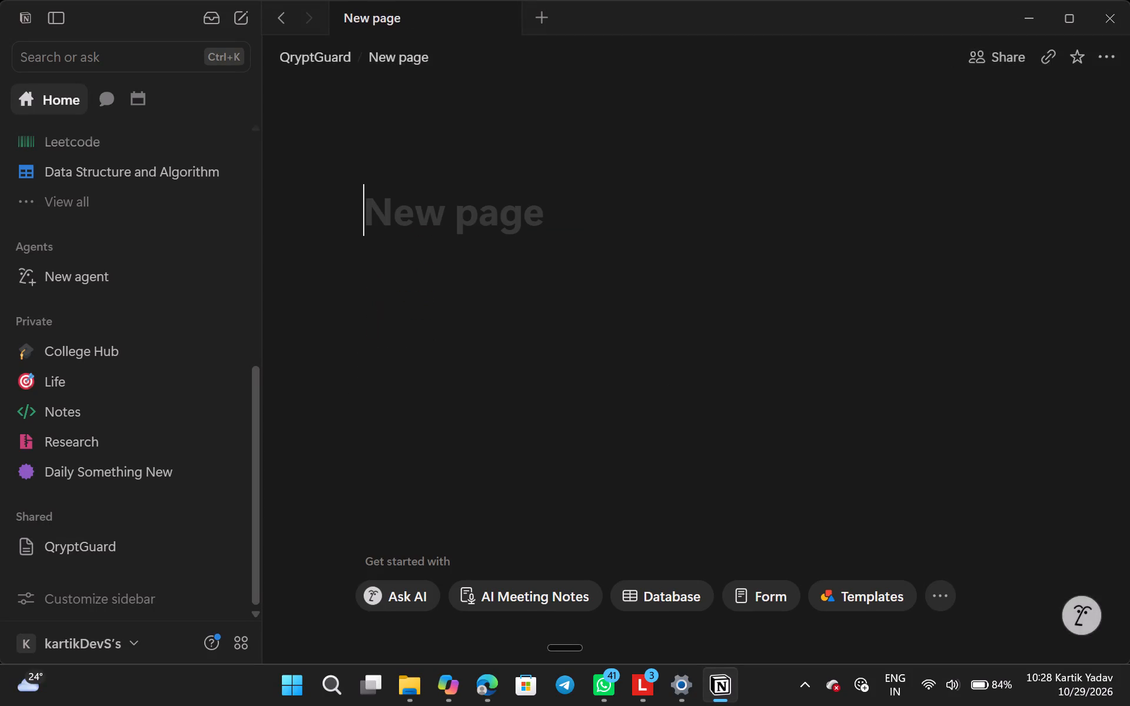
pyautogui.write('Aditya')
pyautogui.press('Return')
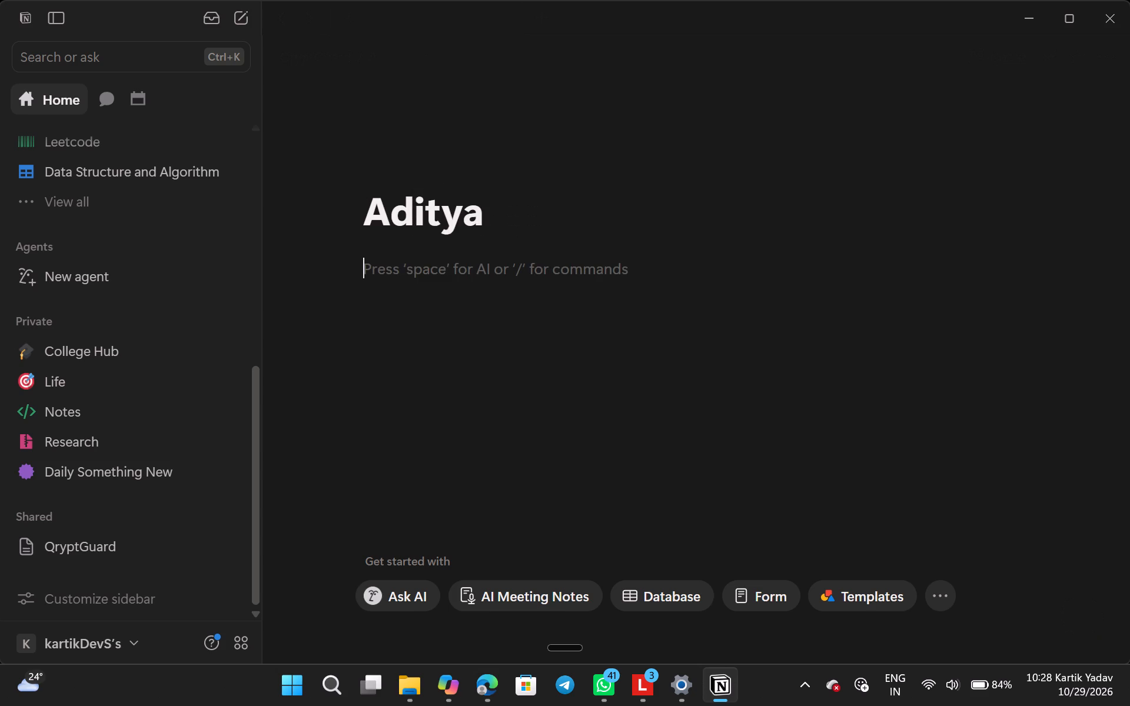
pyautogui.click(323, 59)
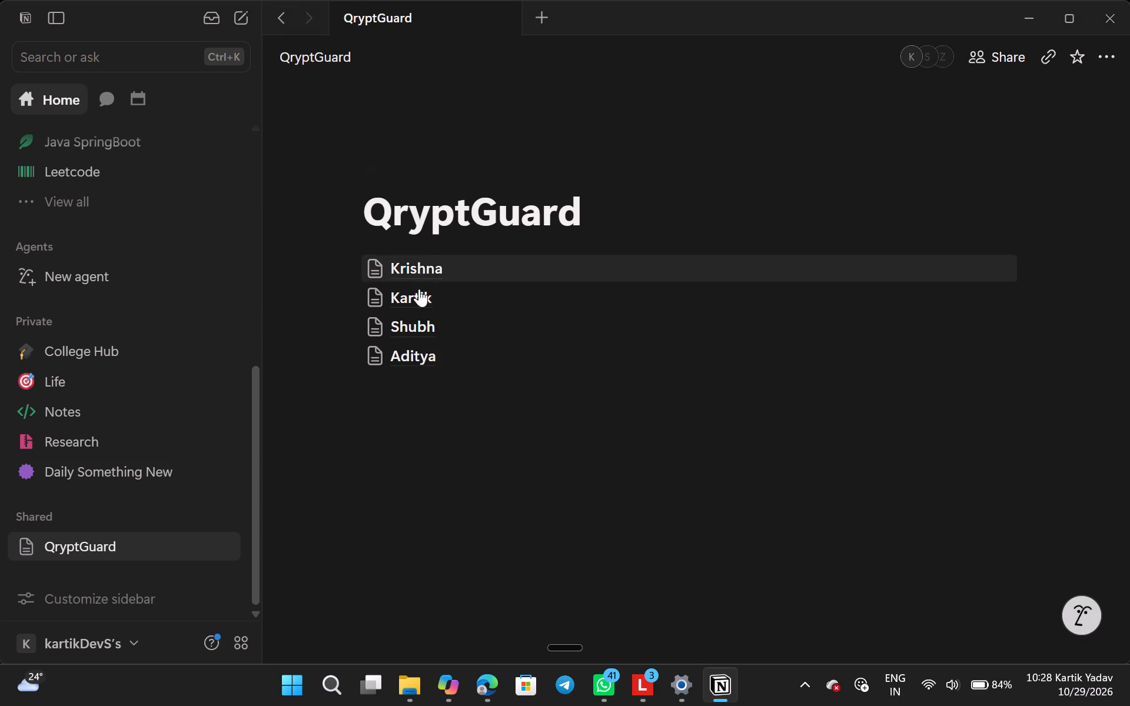
# Open the Shubh subpage to check its content and return to the QryptGuard page.
pyautogui.click(422, 318)
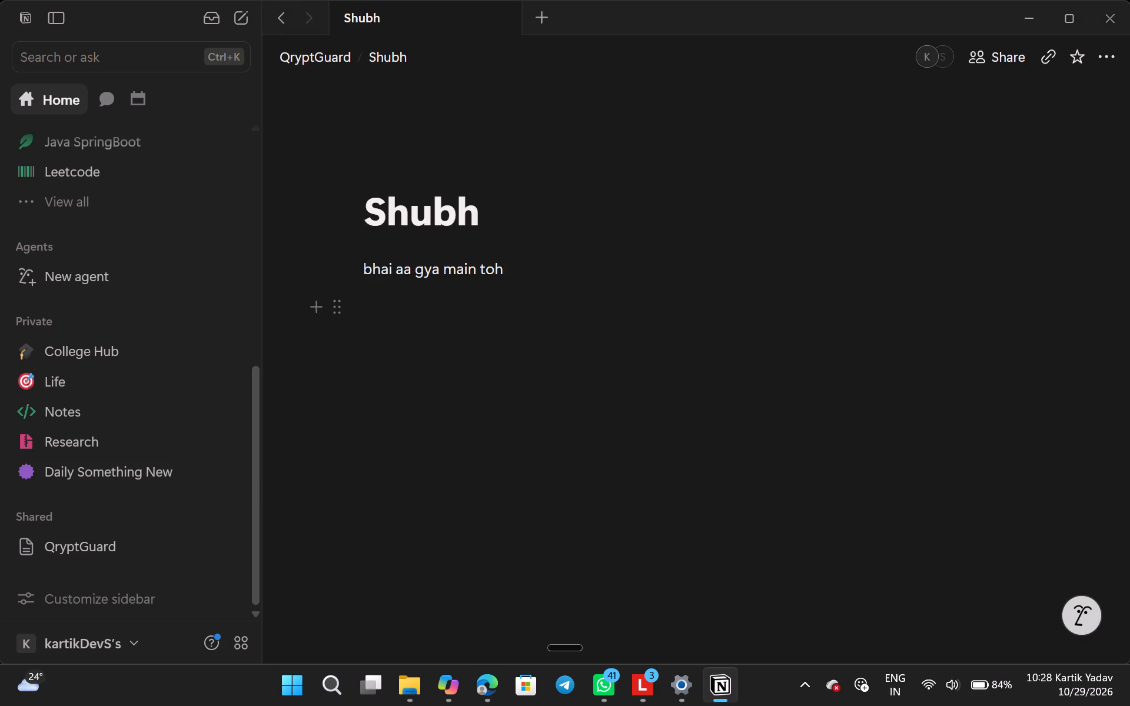
pyautogui.click(334, 58)
# Write "I am also in" in the body of the Kartik subpage and return to the QryptGuard page.
pyautogui.click(421, 298)
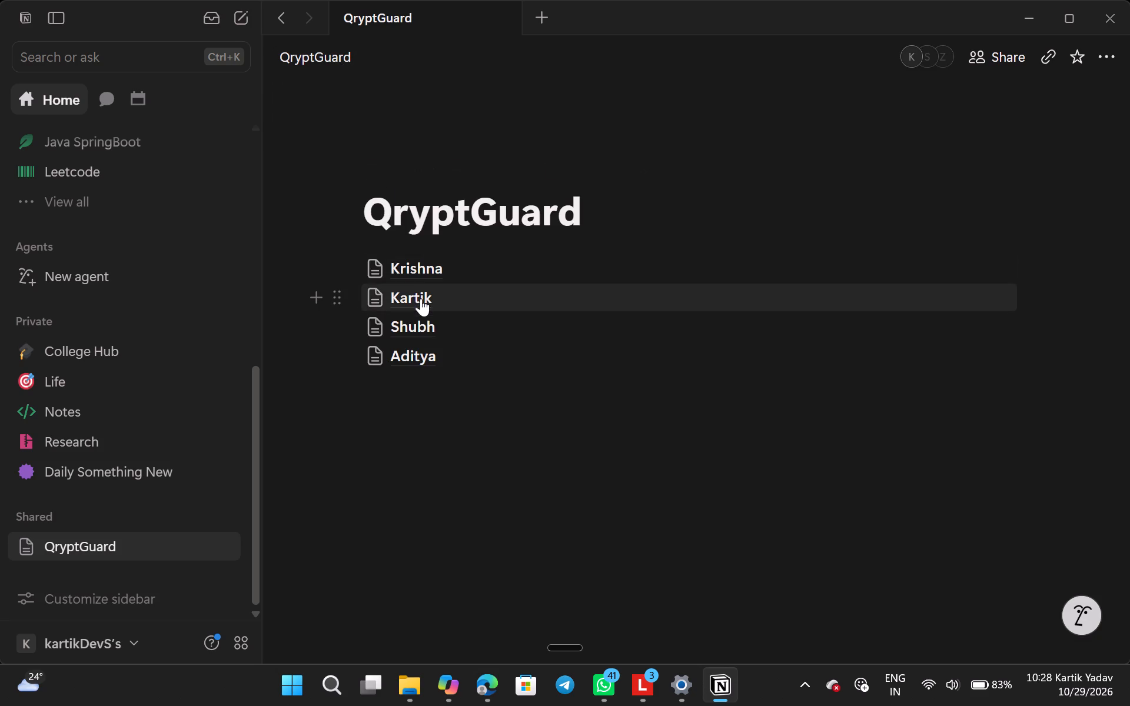
pyautogui.click(417, 291)
pyautogui.write('I am also in')
pyautogui.press('space')
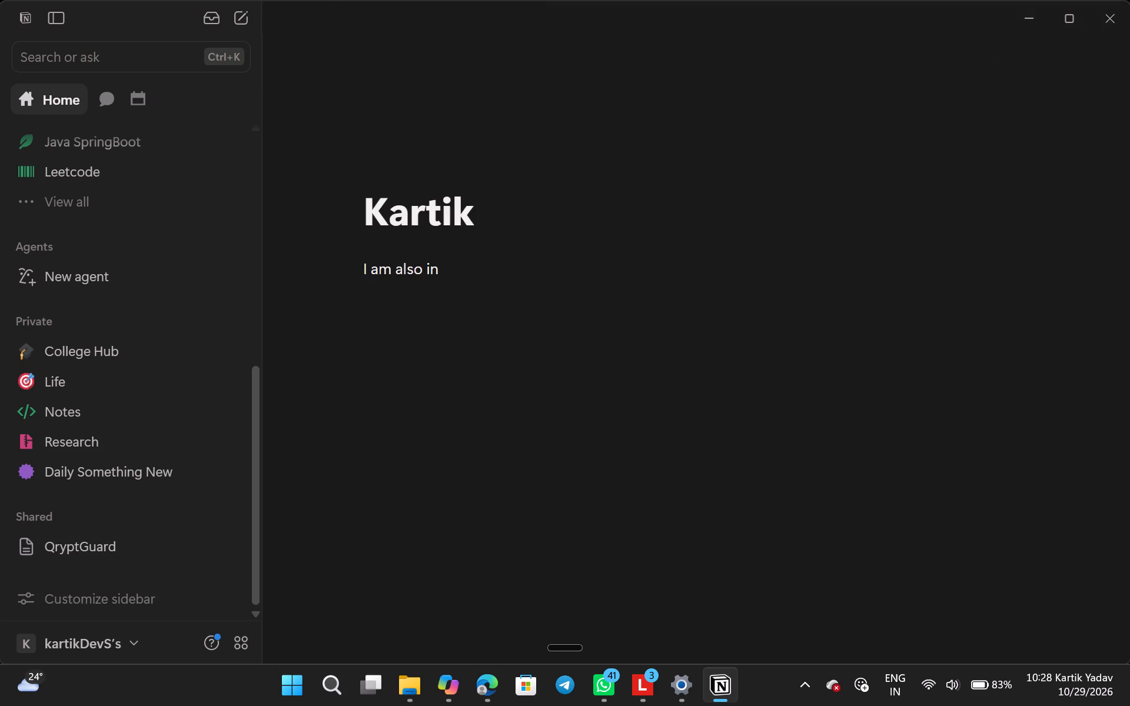
pyautogui.click(328, 55)
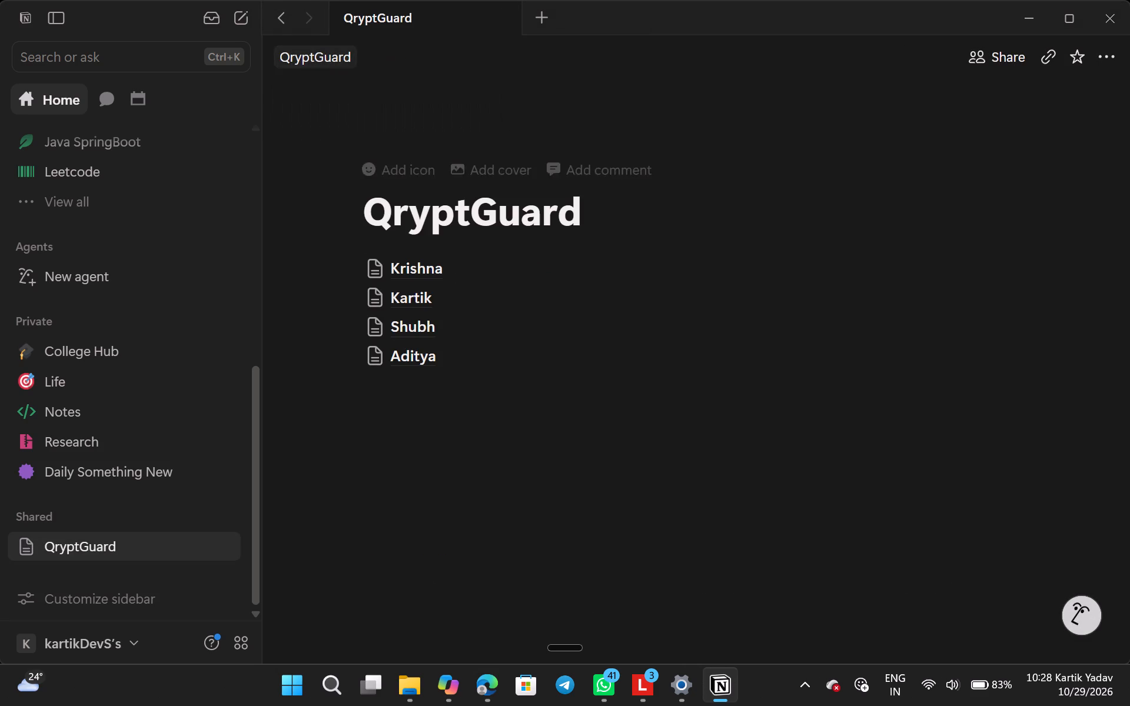
# Open the Krishna subpage to check its content and return to the QryptGuard page.
pyautogui.click(424, 265)
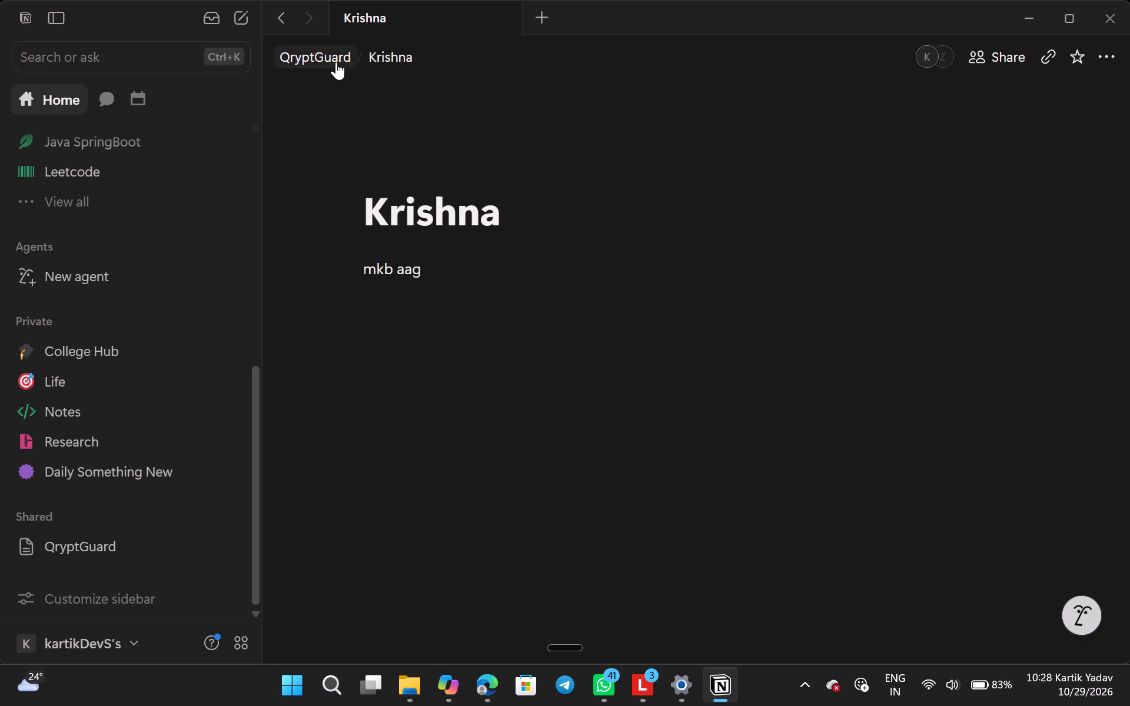
pyautogui.click(336, 62)
# Open the Kartik subpage and add a page icon to it.
pyautogui.click(418, 303)
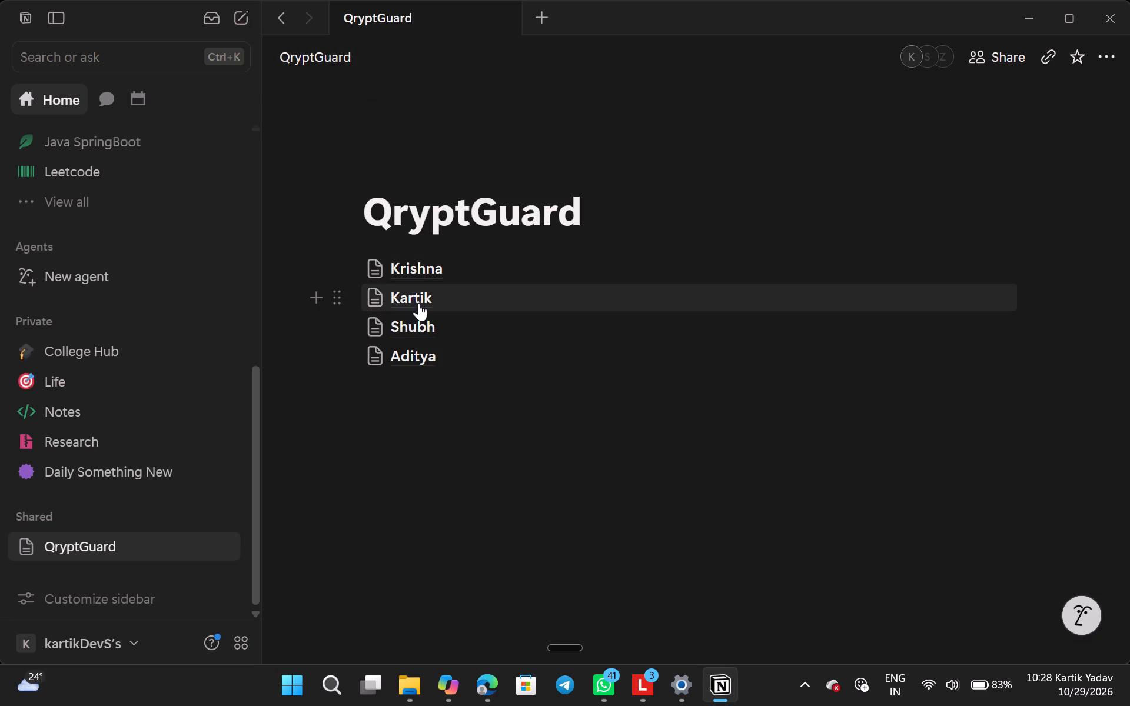
pyautogui.click(423, 168)
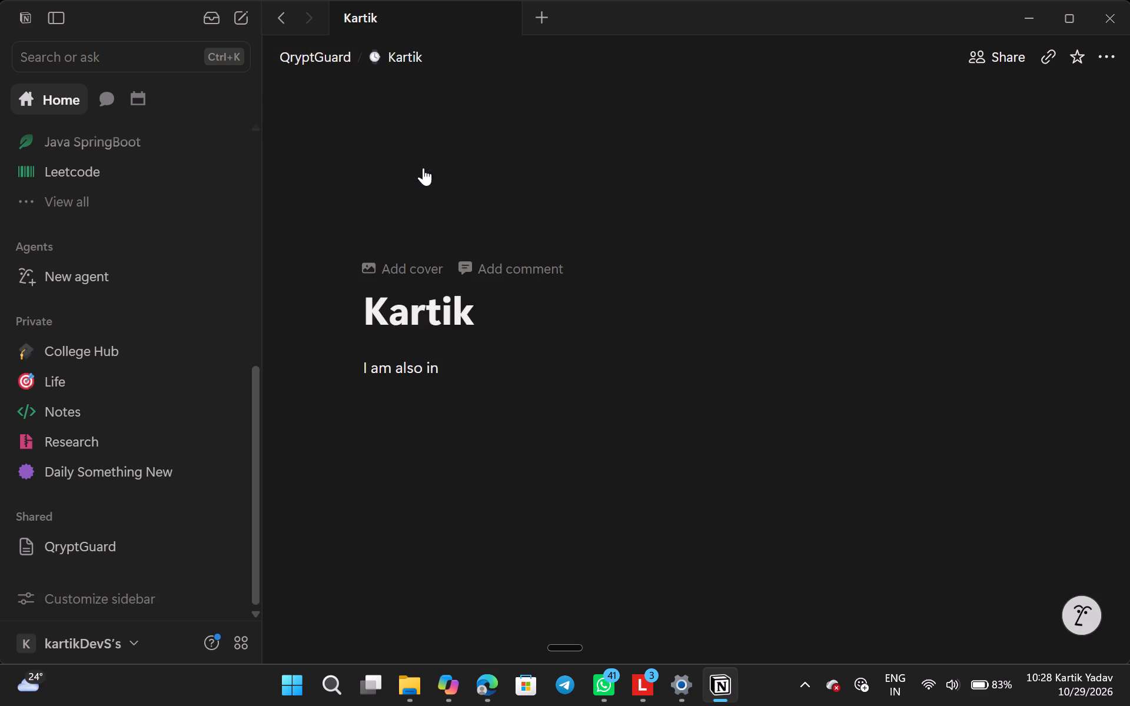
# Browse the built-in icon collection for a replacement icon for the Kartik page.
pyautogui.click(290, 272)
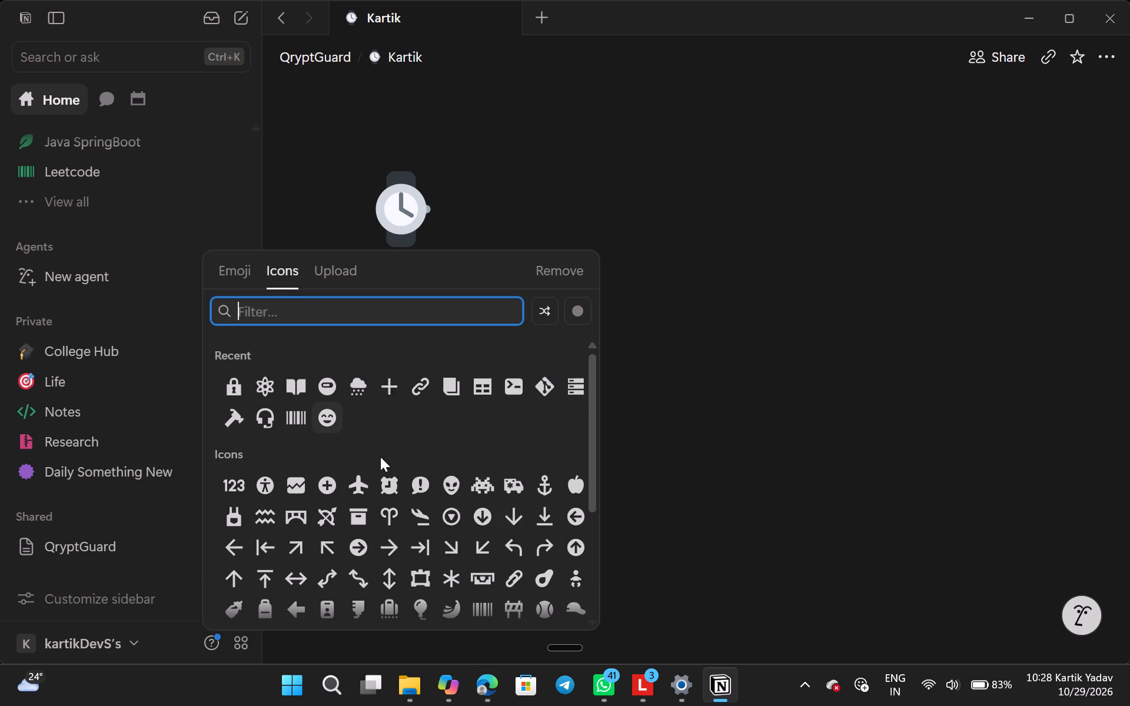
pyautogui.scroll(-2, 380, 457)
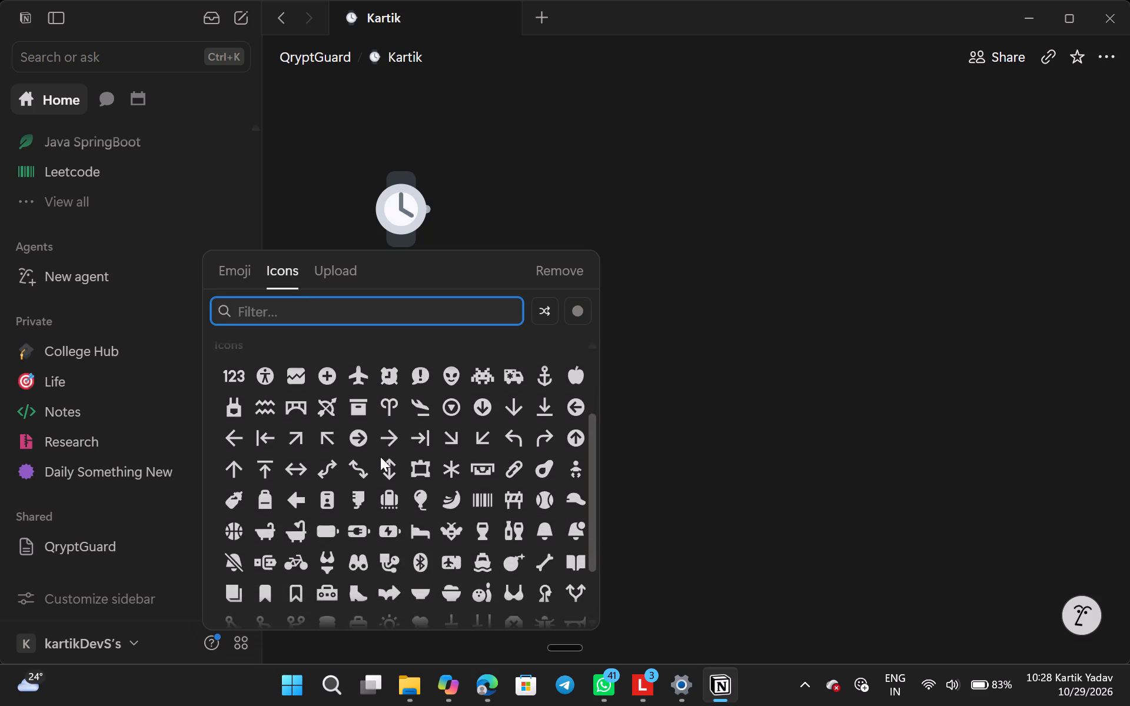
pyautogui.scroll(-4, 380, 457)
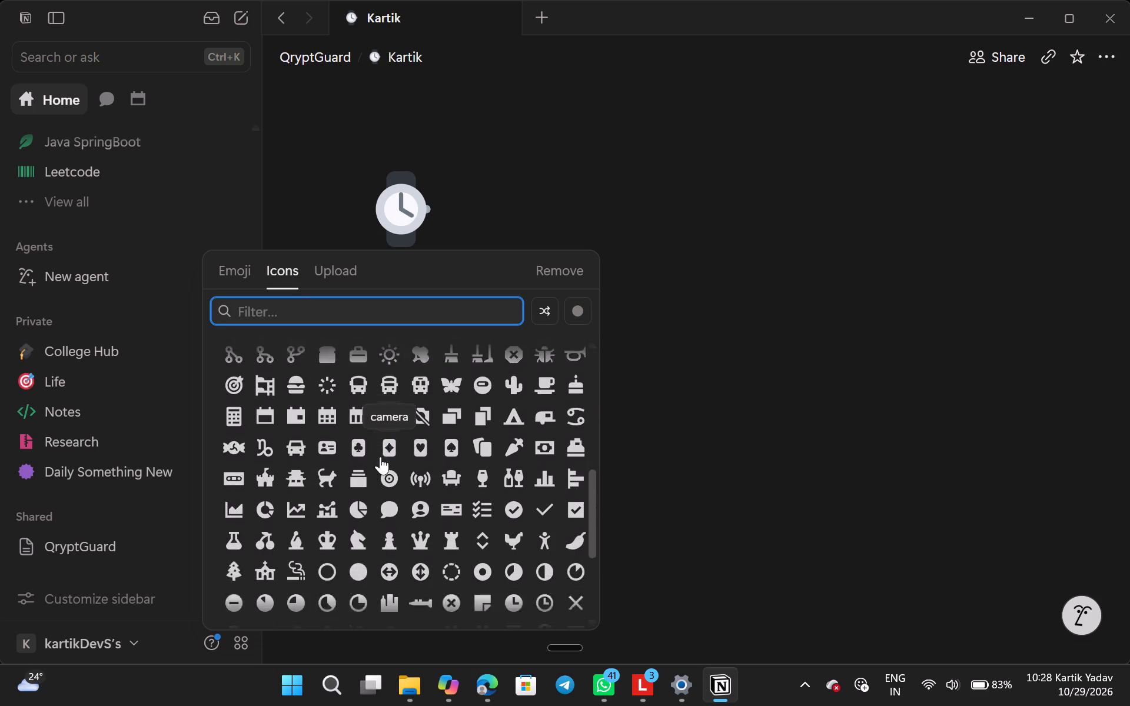
pyautogui.scroll(-3, 380, 457)
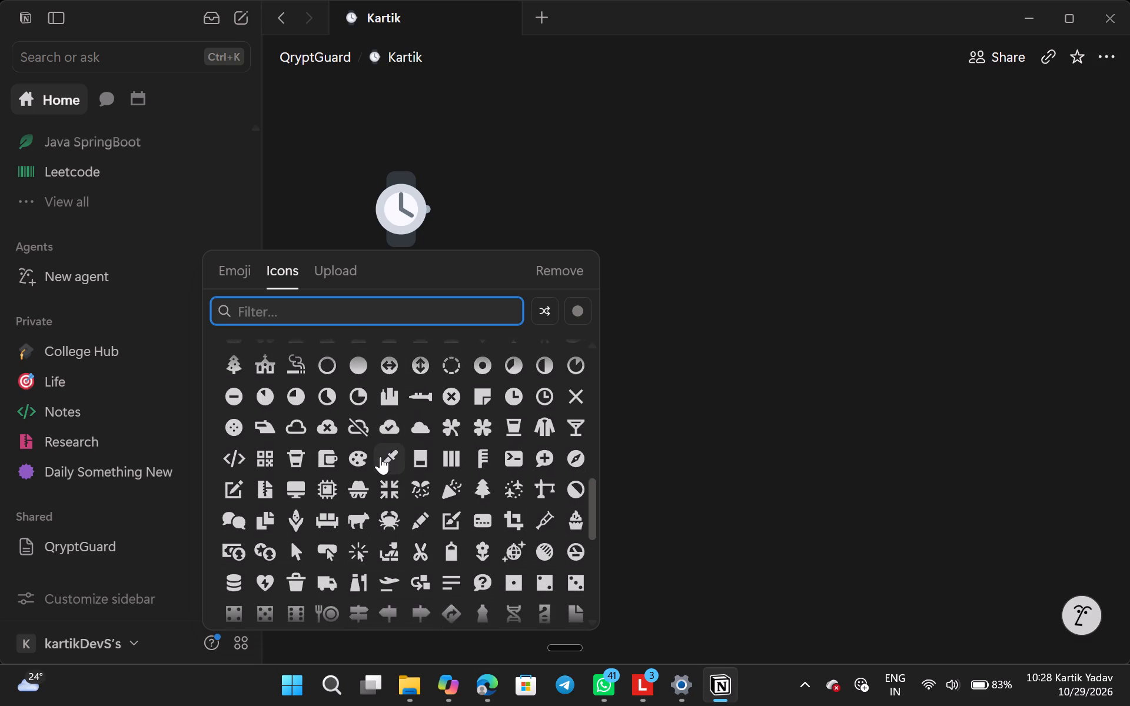
pyautogui.scroll(-1, 380, 457)
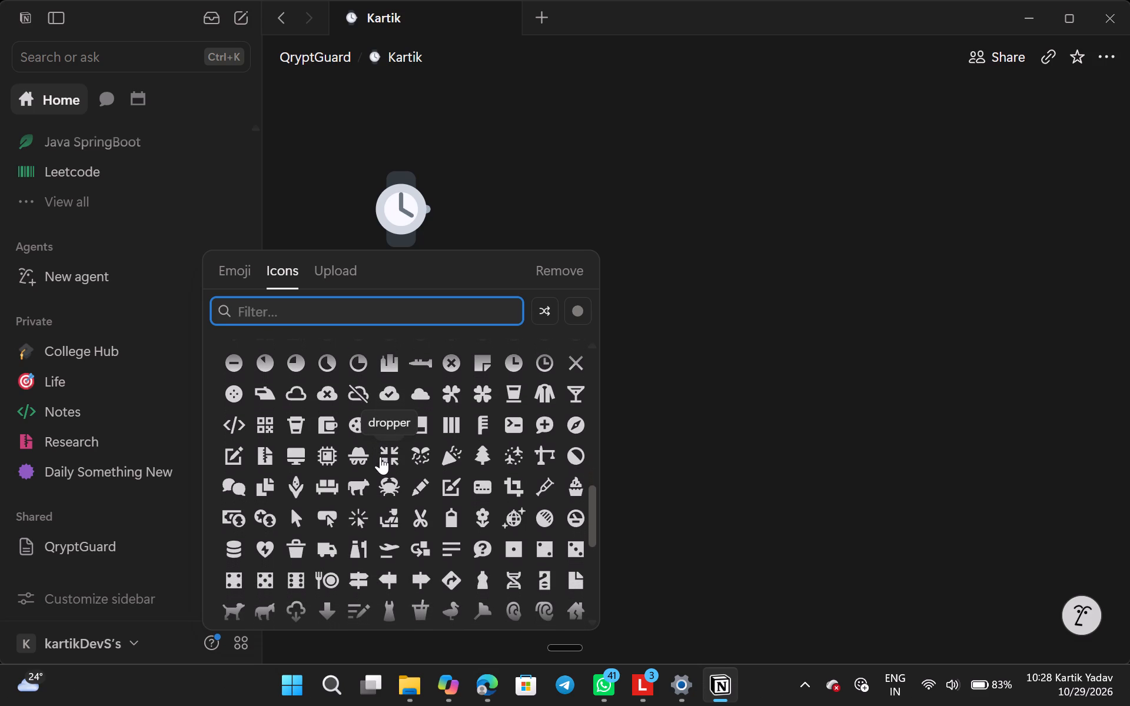
pyautogui.scroll(-1, 380, 457)
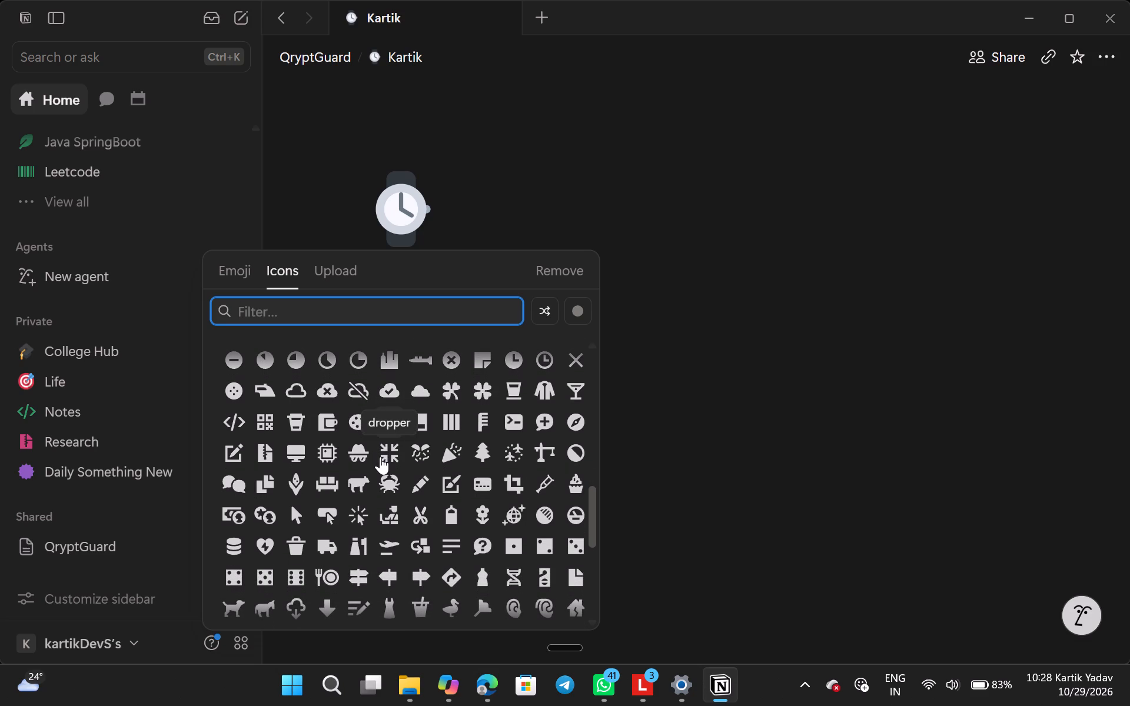
pyautogui.scroll(-2, 380, 457)
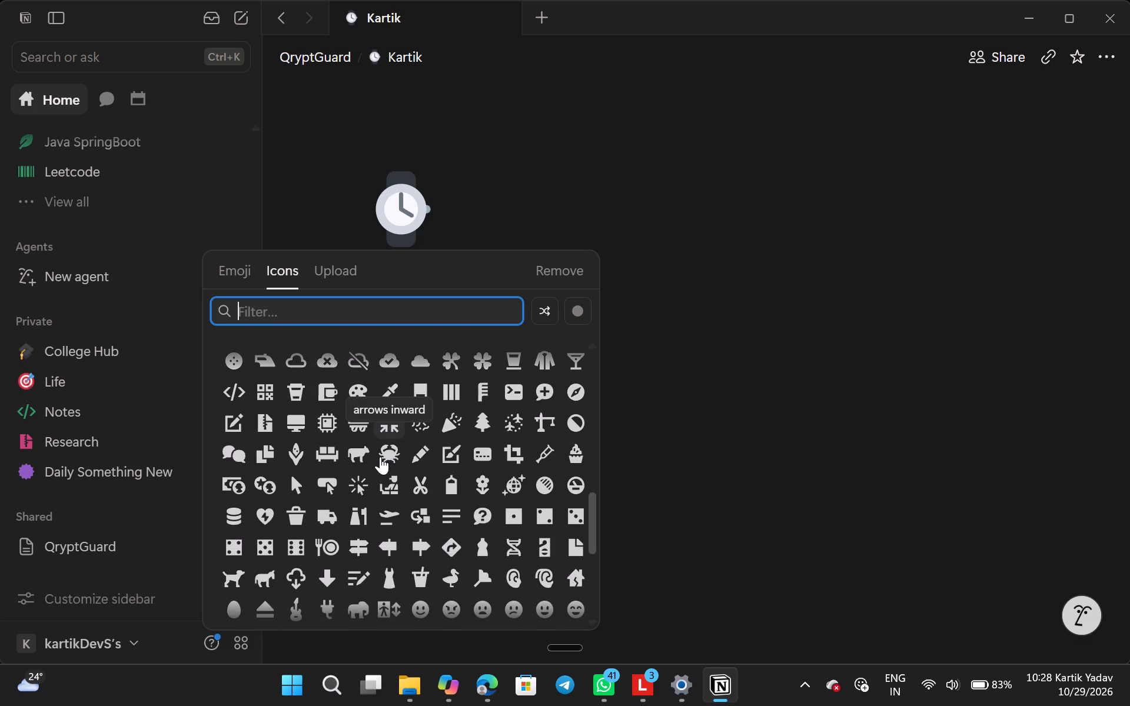
pyautogui.scroll(-1, 380, 457)
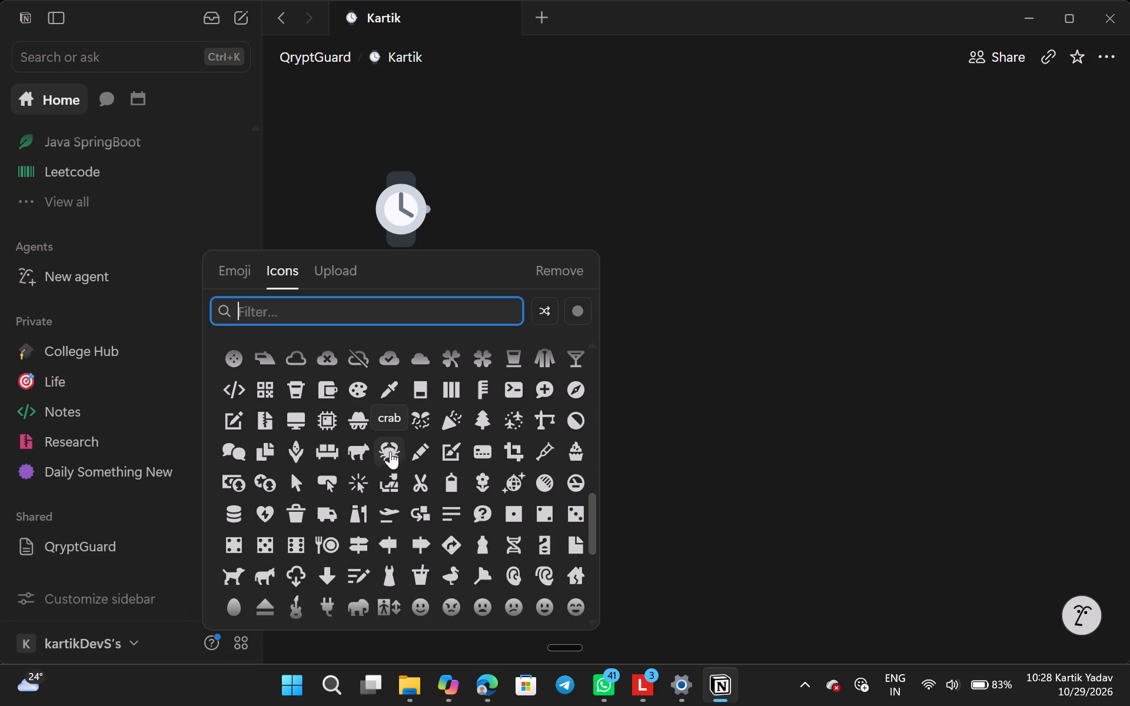
pyautogui.scroll(-3, 388, 448)
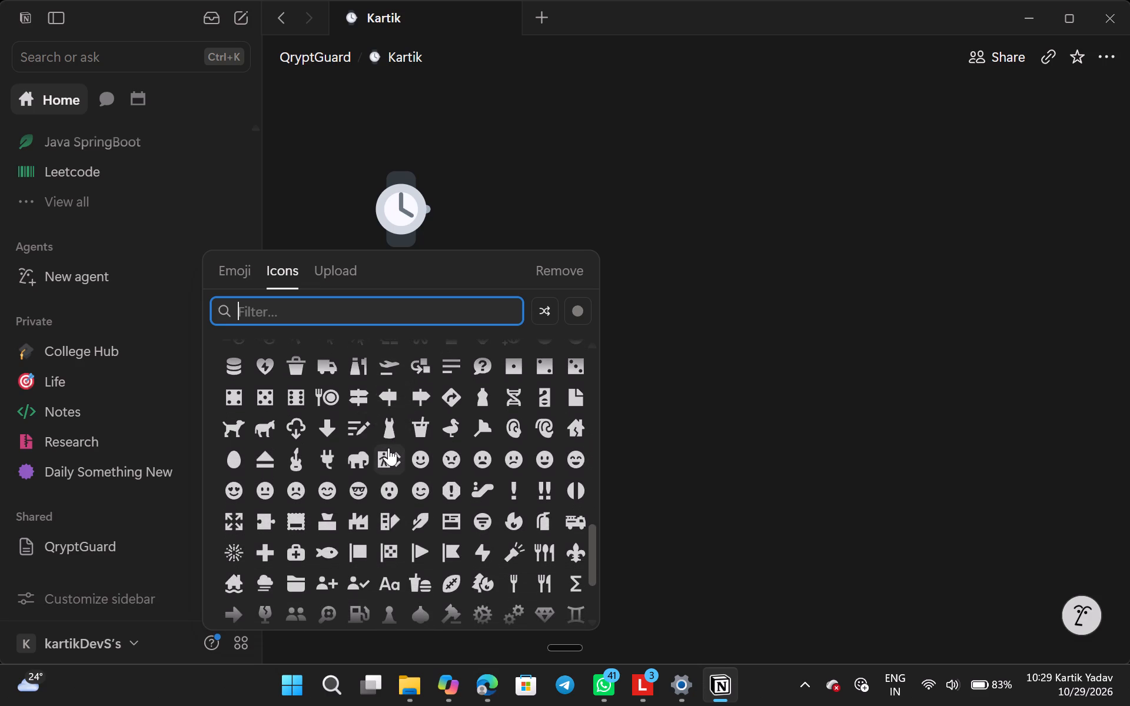
pyautogui.scroll(-1, 389, 481)
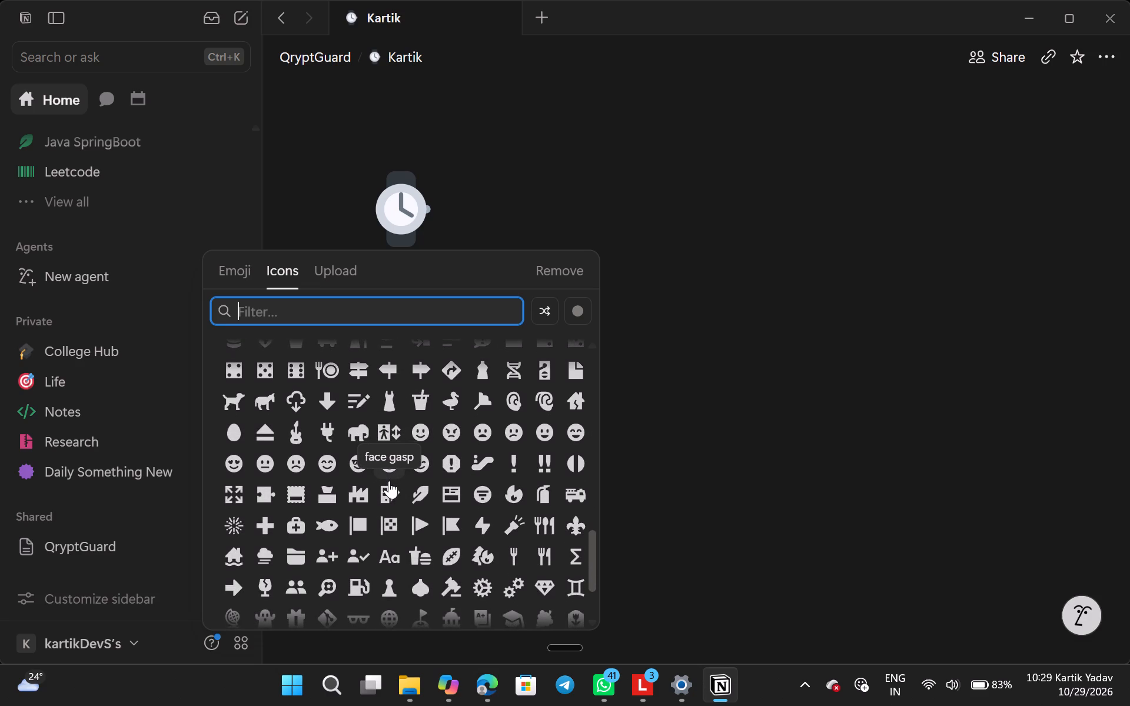
pyautogui.scroll(-1, 389, 481)
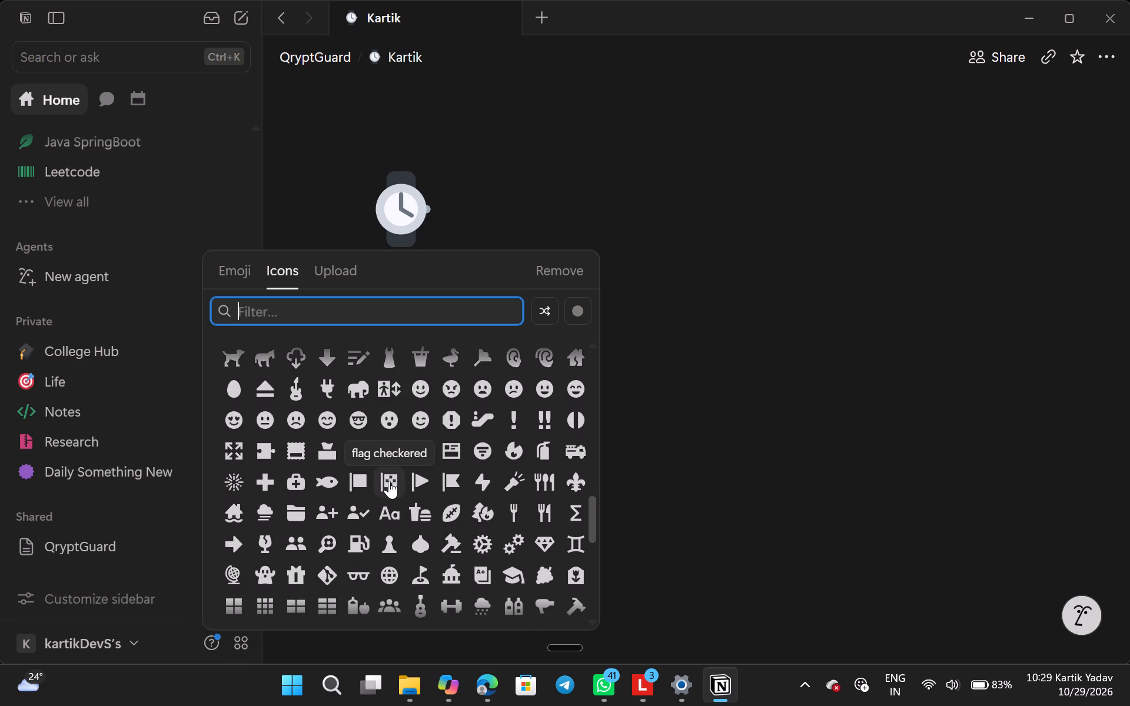
pyautogui.scroll(-2, 389, 481)
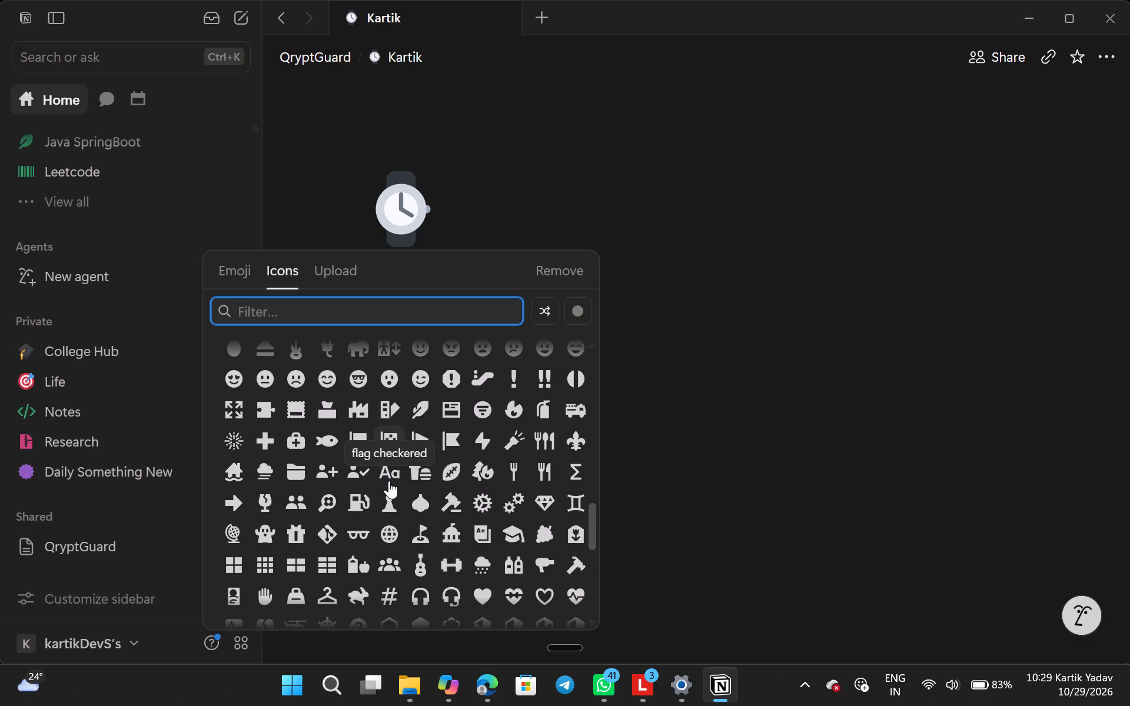
pyautogui.scroll(-3, 389, 481)
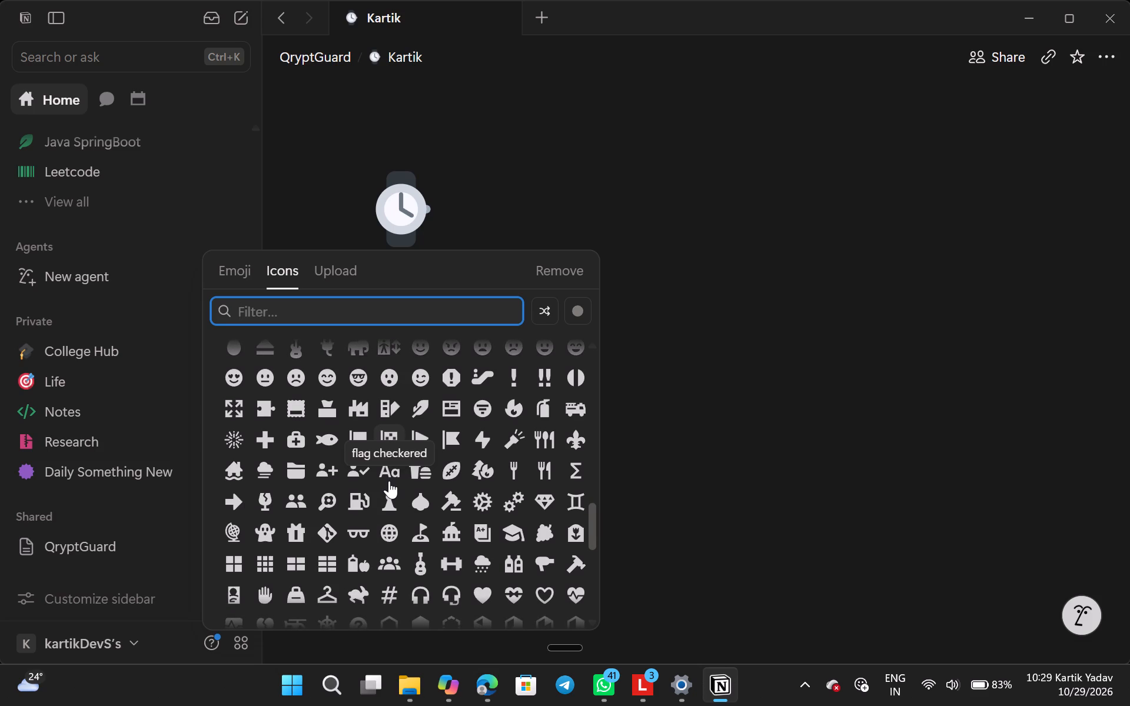
pyautogui.scroll(-3, 389, 481)
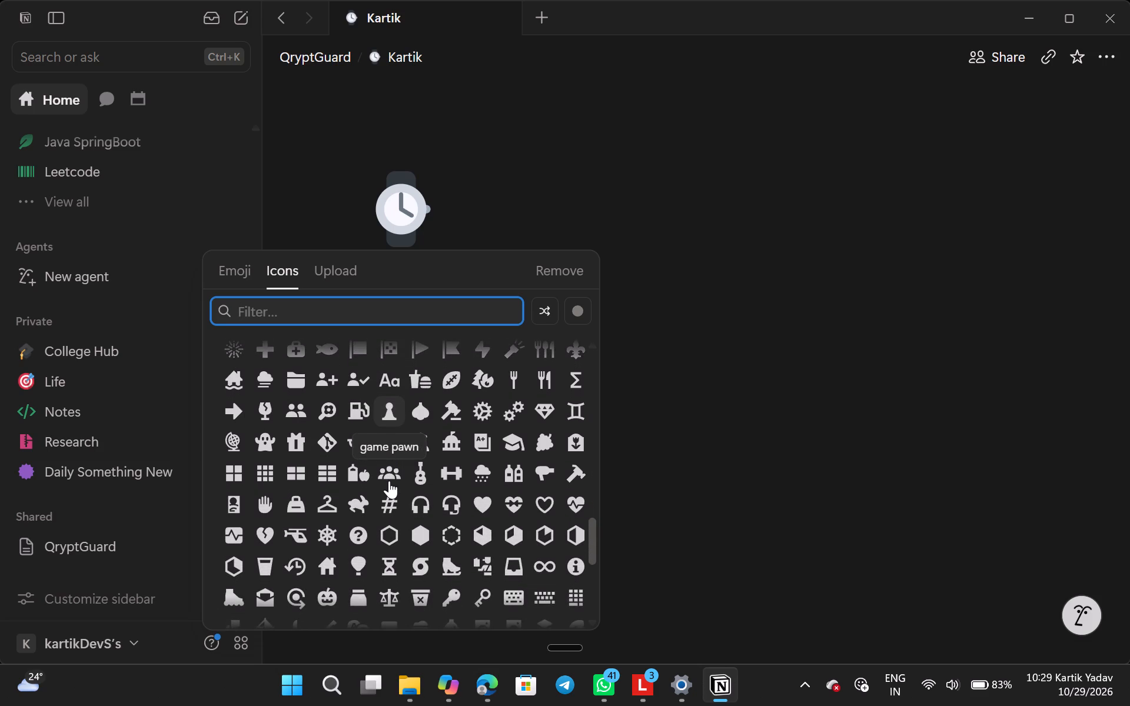
pyautogui.scroll(-2, 389, 481)
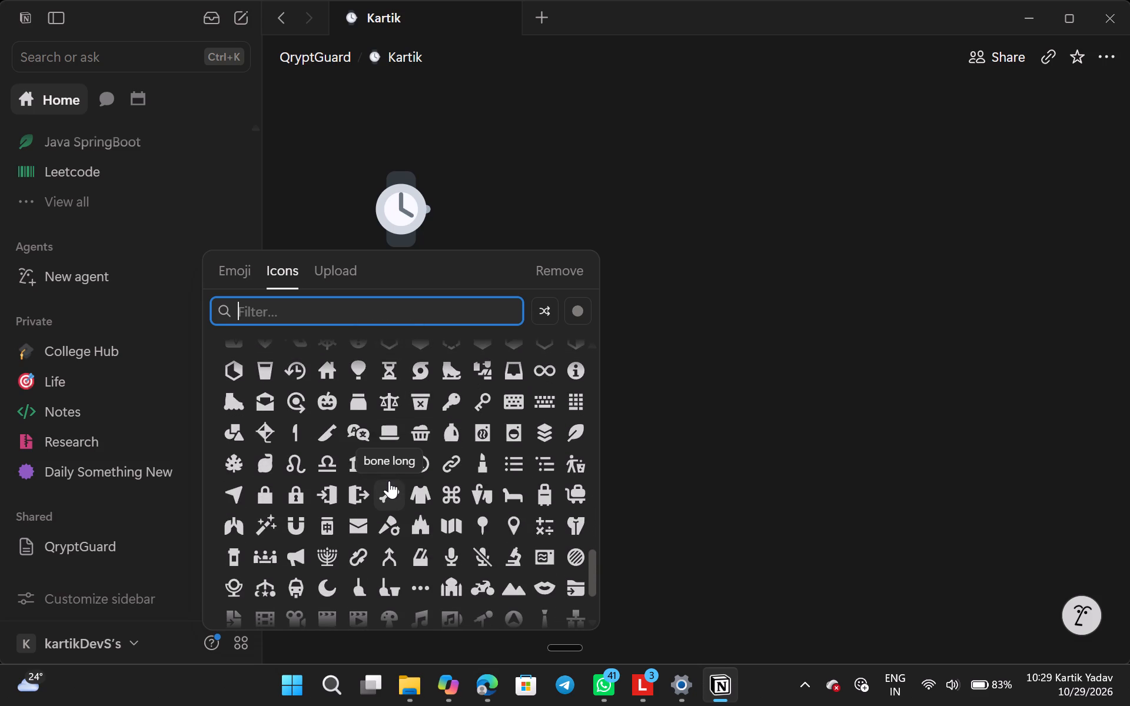
pyautogui.scroll(-2, 389, 481)
pyautogui.scroll(14, 389, 481)
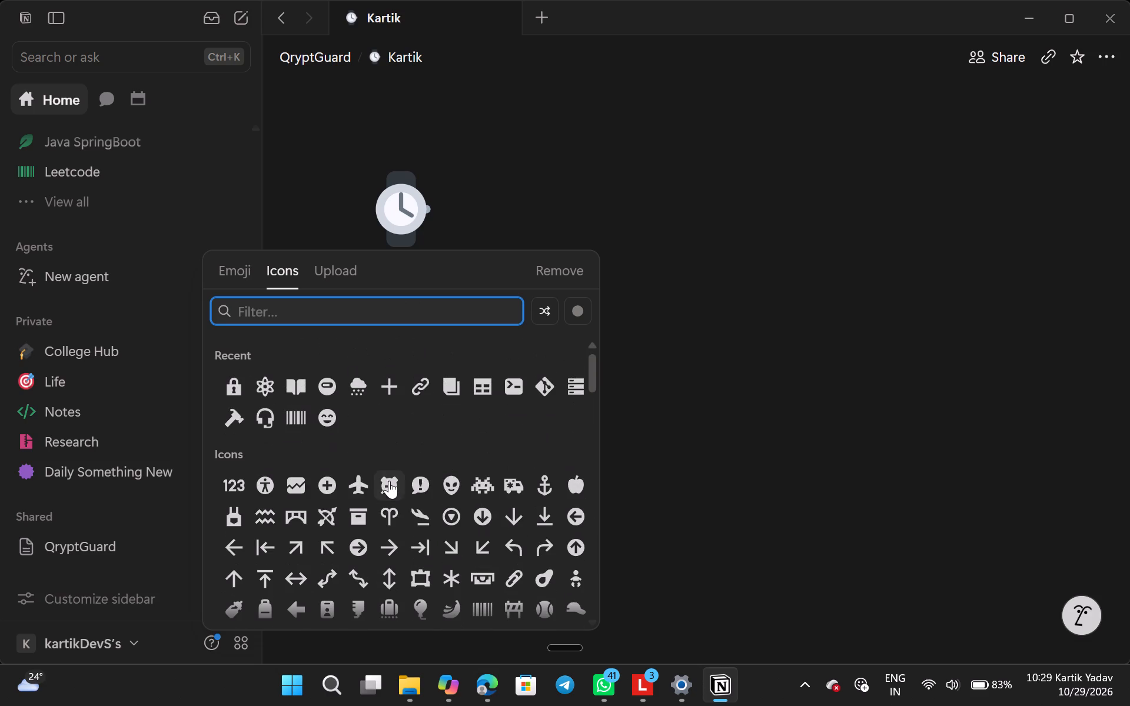
# Search the icons for "oran" and preview the orange icon's colour options.
pyautogui.write('oran')
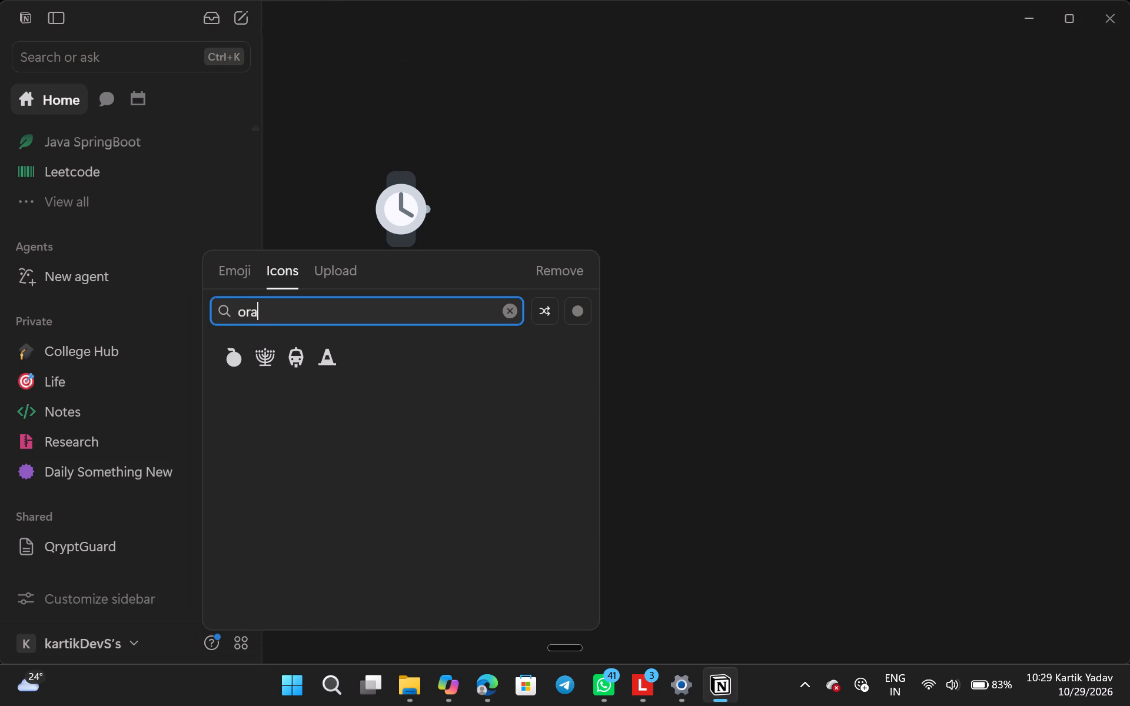
pyautogui.click(233, 359)
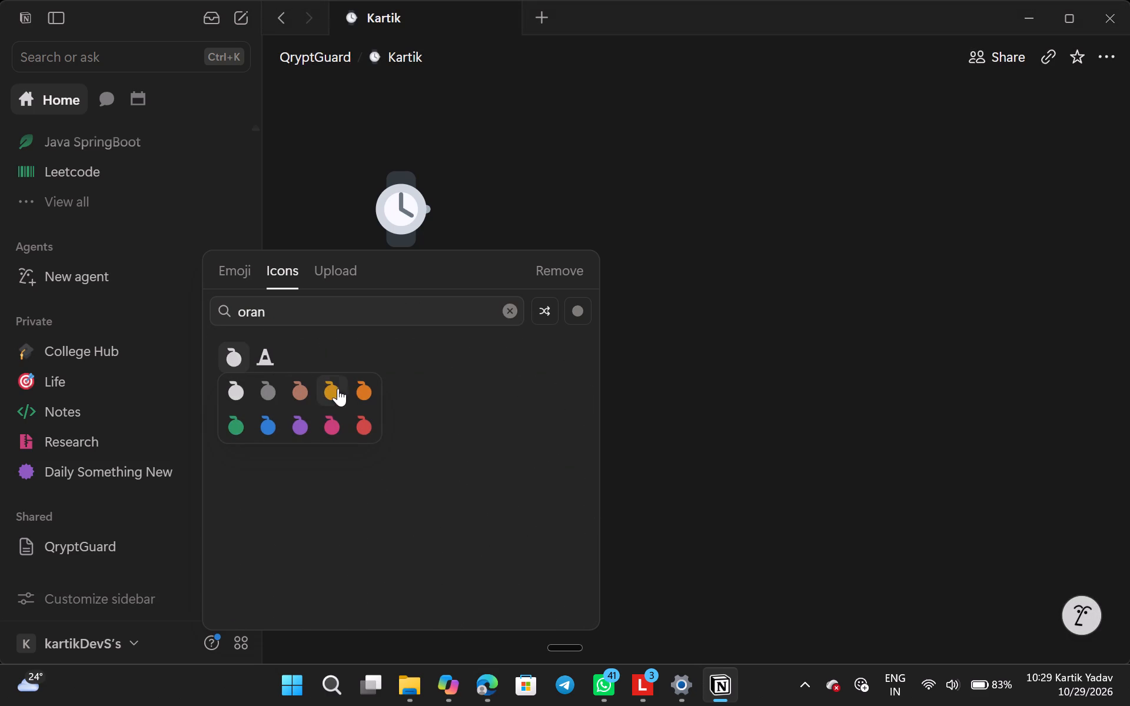
pyautogui.click(468, 407)
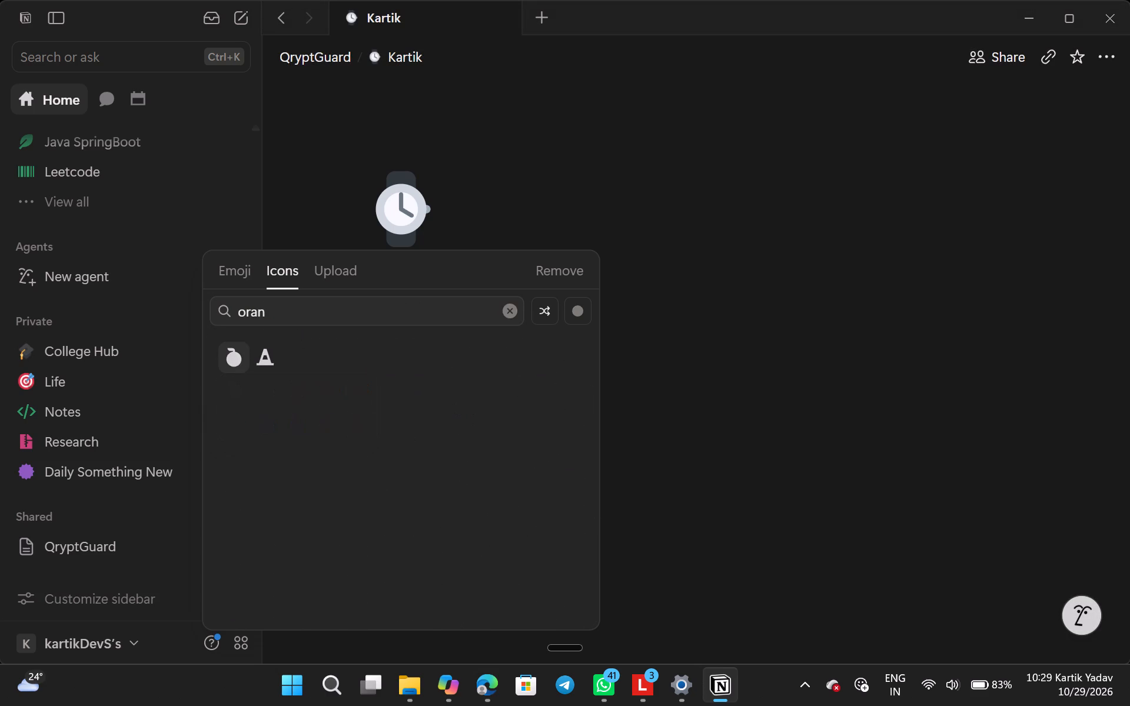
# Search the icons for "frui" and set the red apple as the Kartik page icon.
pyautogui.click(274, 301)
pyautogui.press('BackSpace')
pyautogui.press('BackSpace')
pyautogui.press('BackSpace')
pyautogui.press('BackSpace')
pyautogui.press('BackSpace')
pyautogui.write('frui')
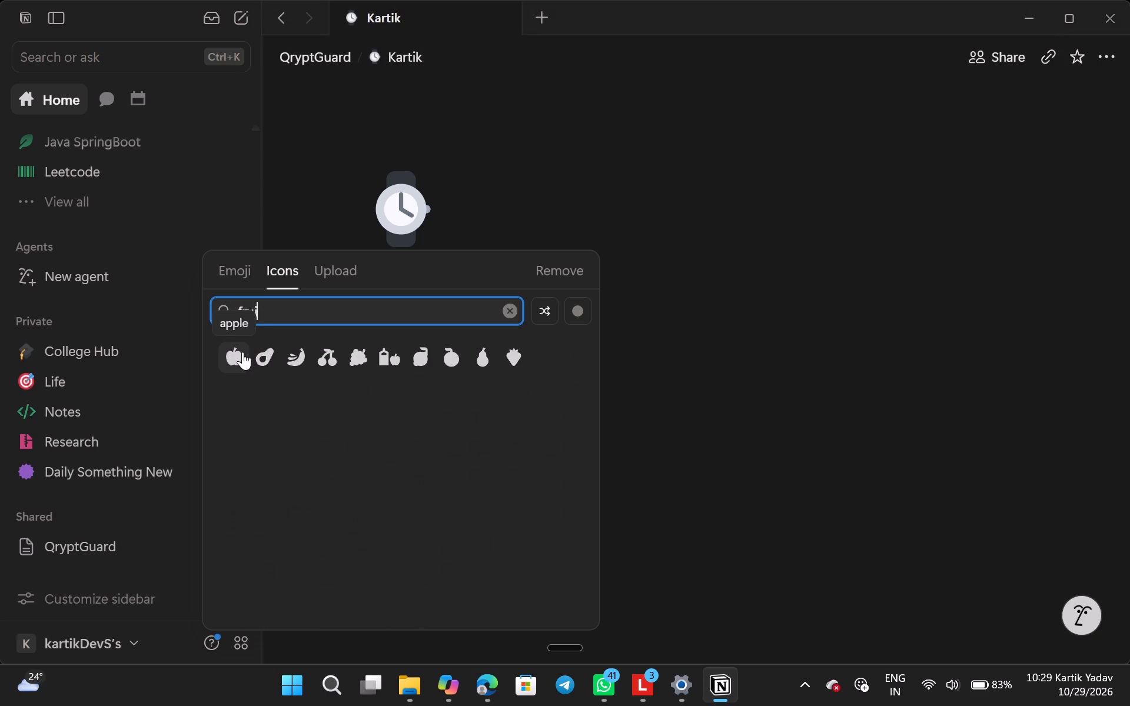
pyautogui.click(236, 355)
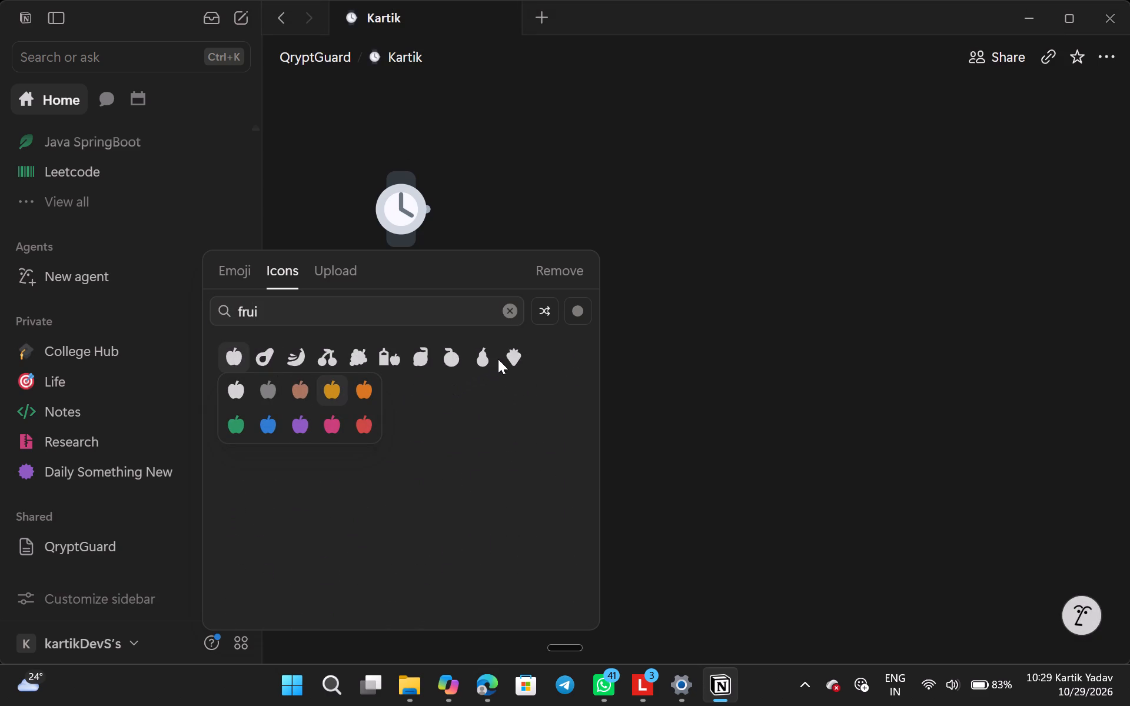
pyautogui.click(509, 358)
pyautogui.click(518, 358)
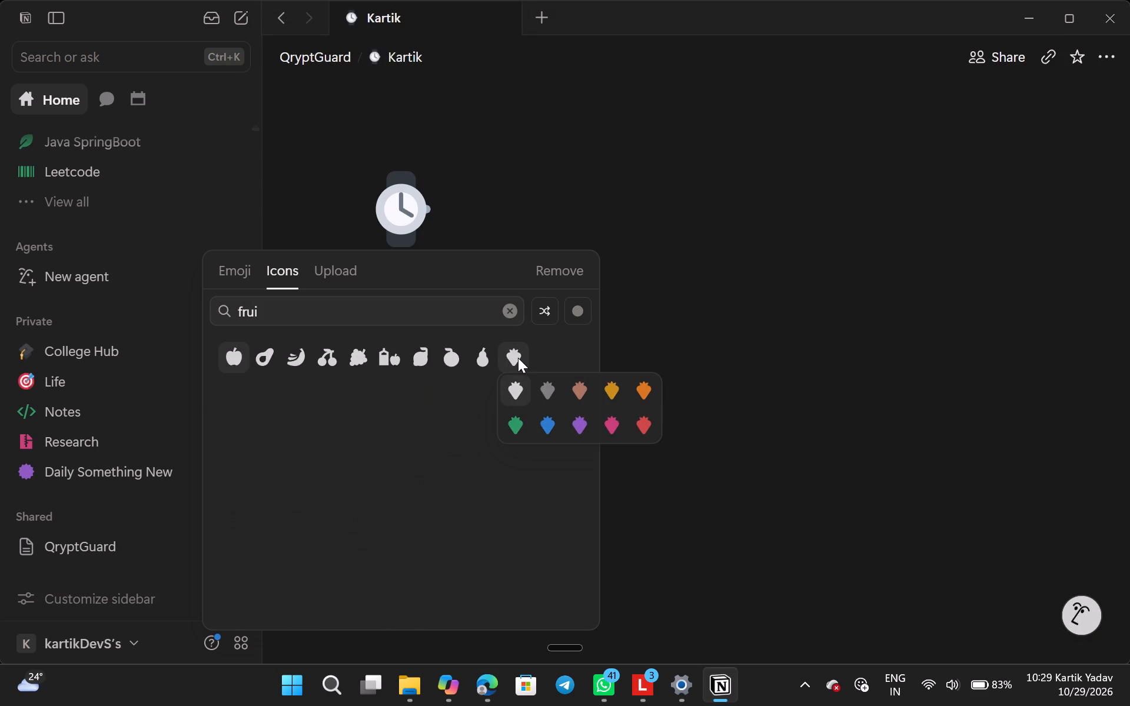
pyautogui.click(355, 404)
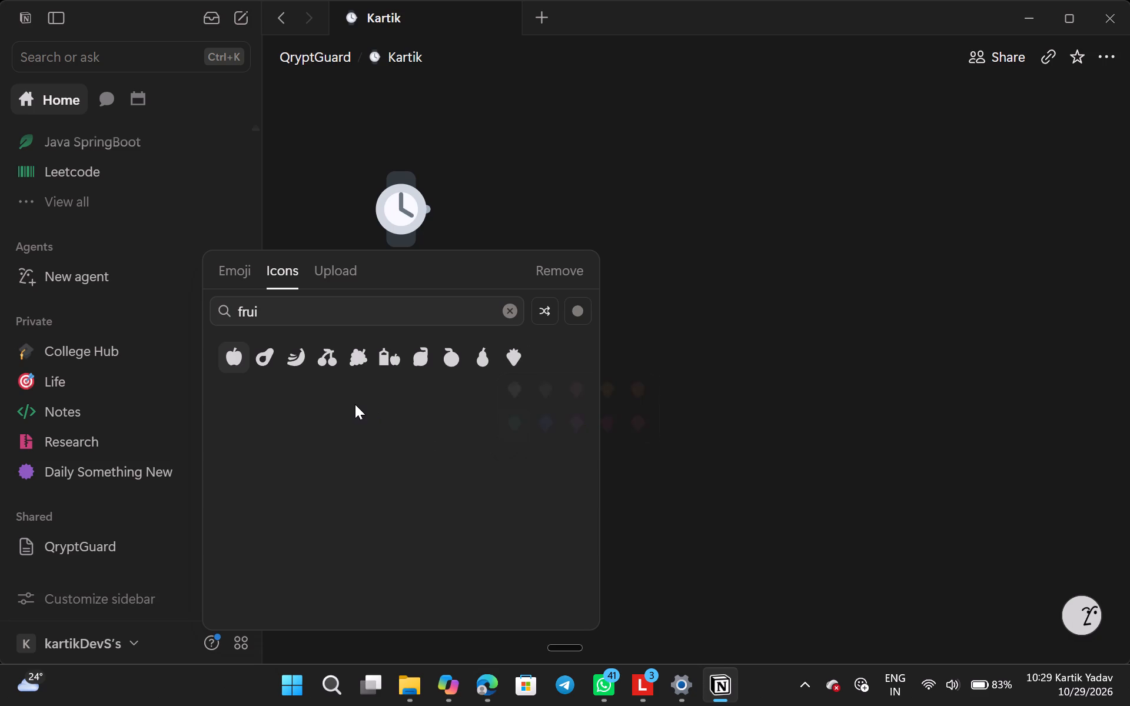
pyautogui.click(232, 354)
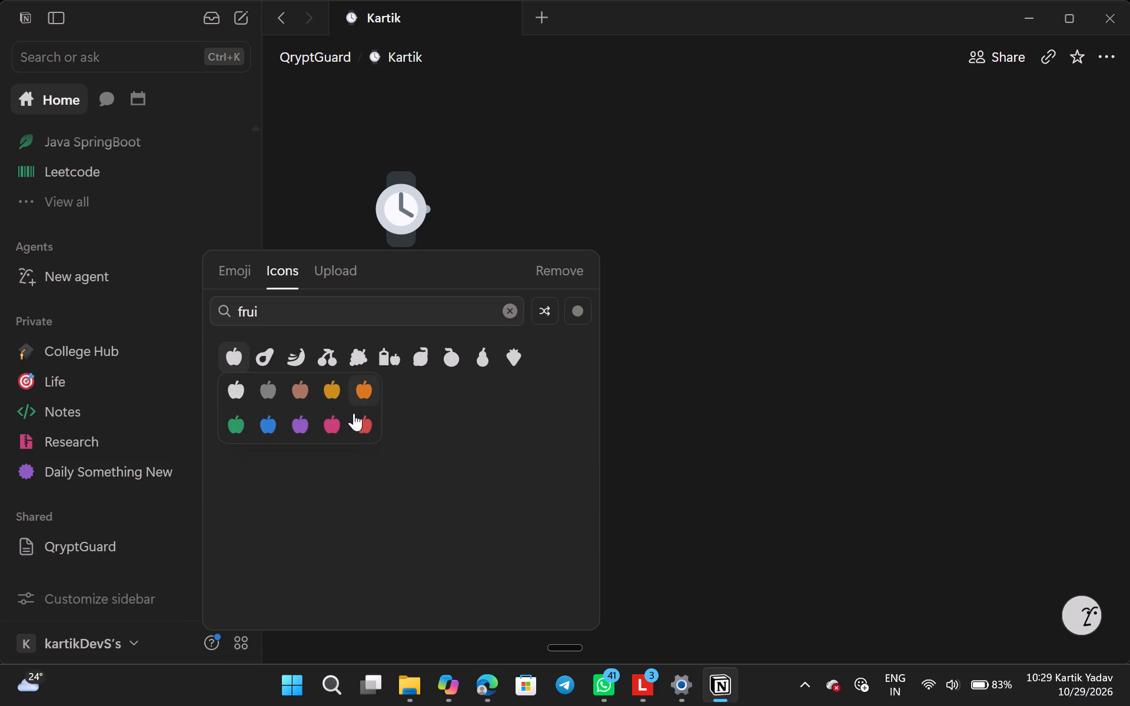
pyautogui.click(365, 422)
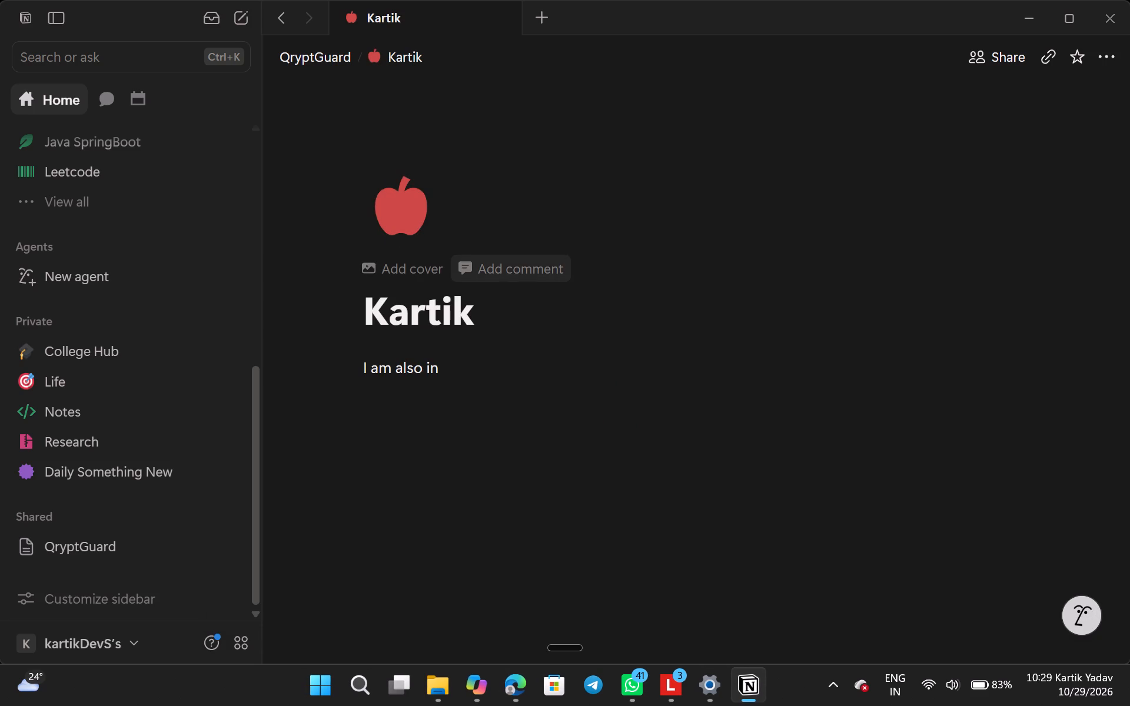
# Add a cover to the Kartik page and return to the QryptGuard page.
pyautogui.click(412, 272)
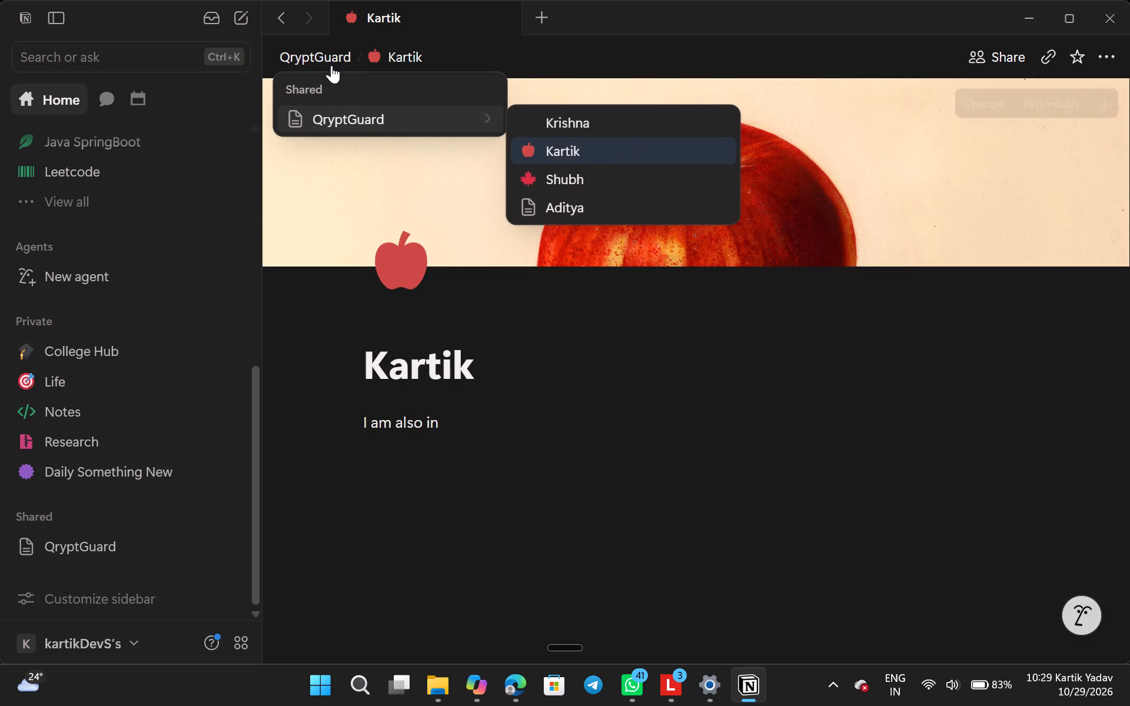
pyautogui.click(341, 52)
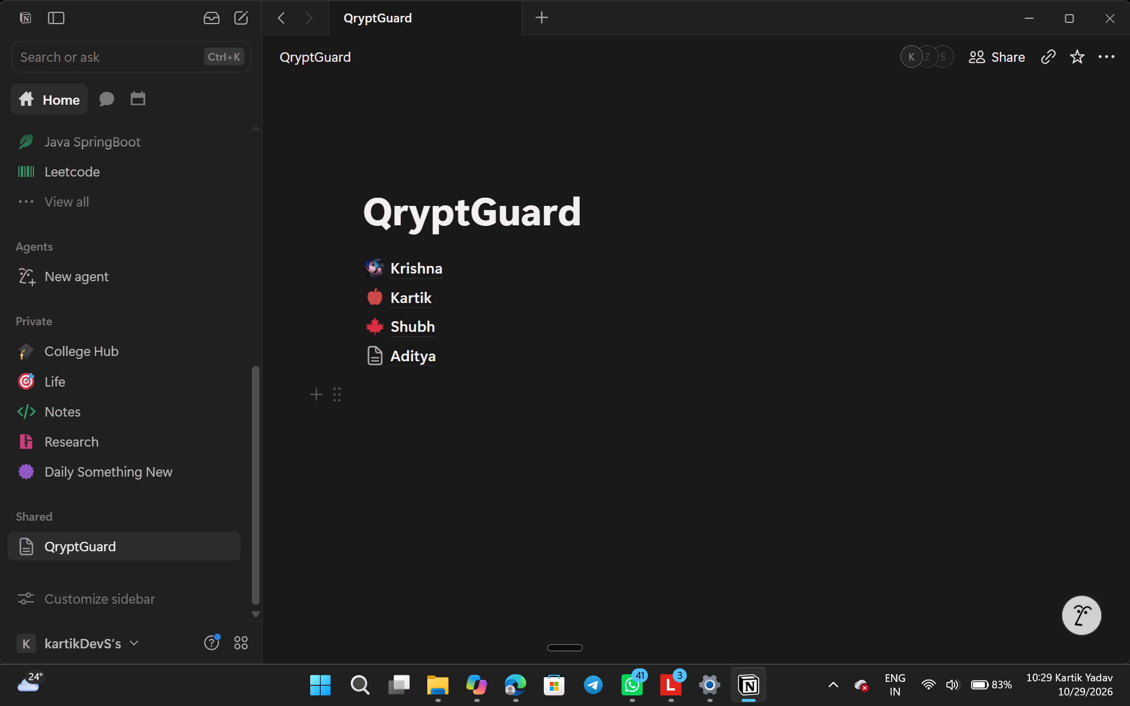
# Reopen the Kartik page and start uploading a custom image as its icon.
pyautogui.click(413, 298)
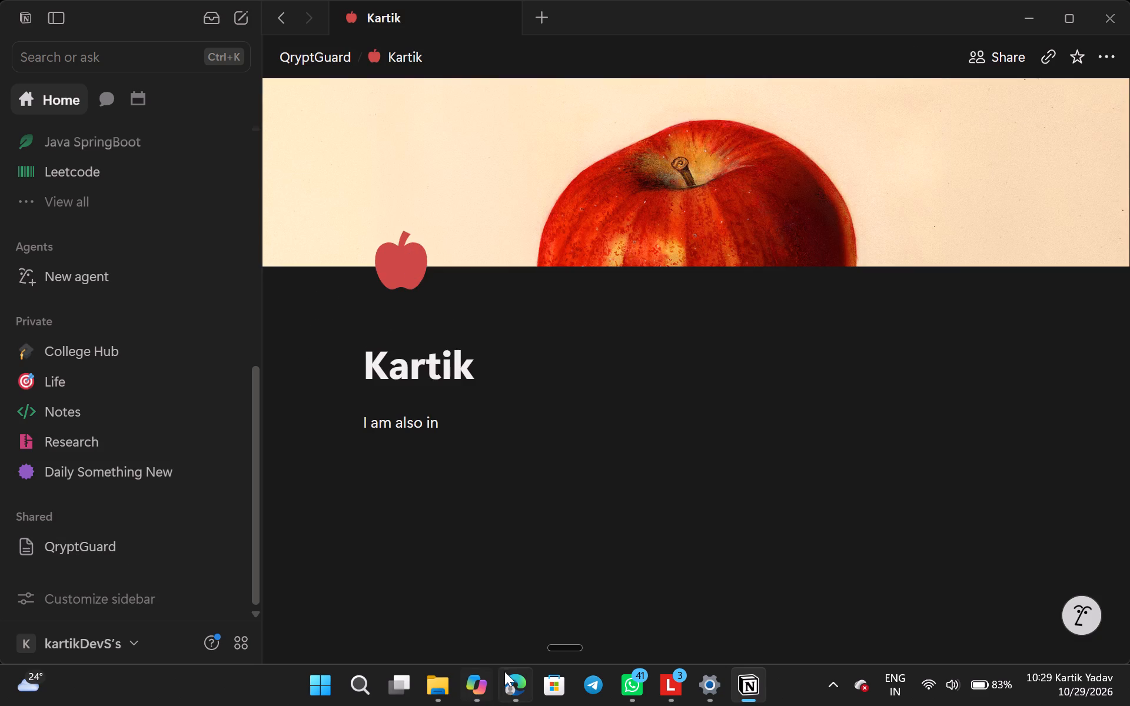
pyautogui.click(407, 273)
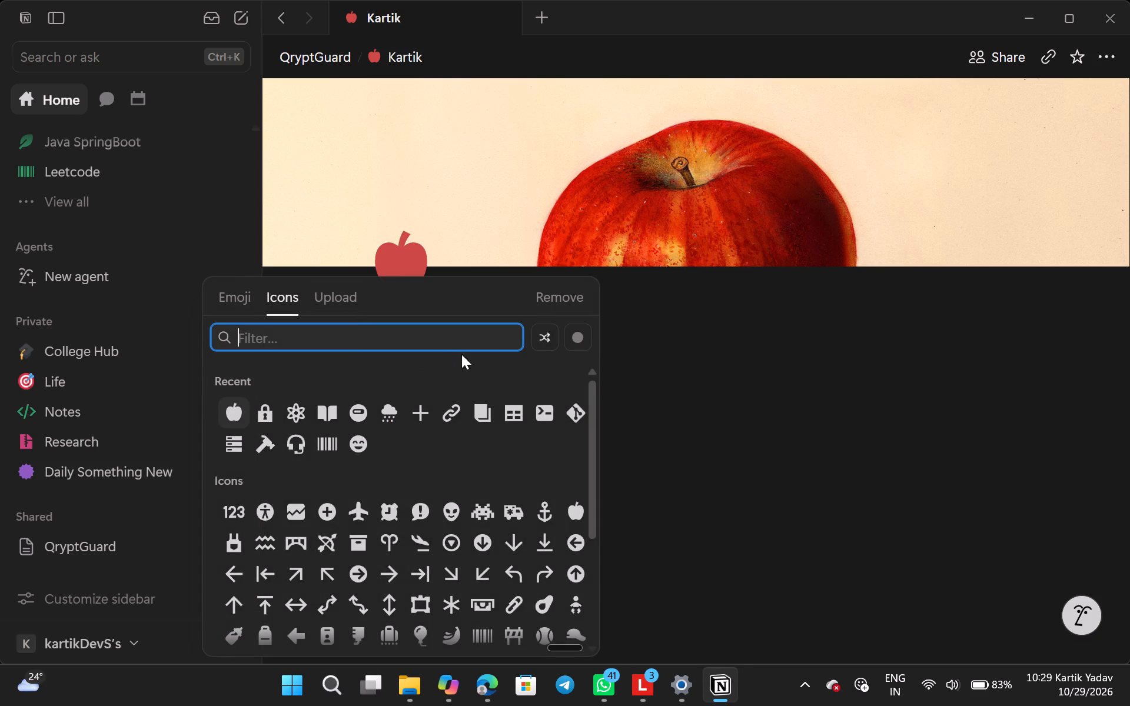
pyautogui.click(323, 289)
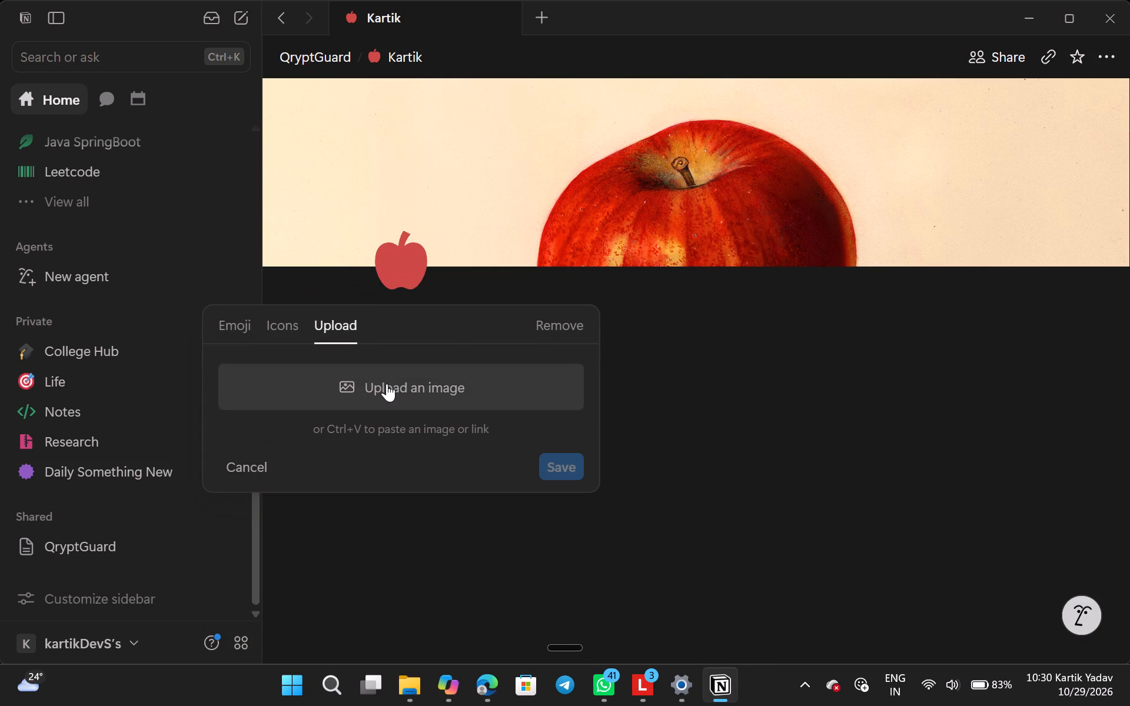
pyautogui.click(387, 384)
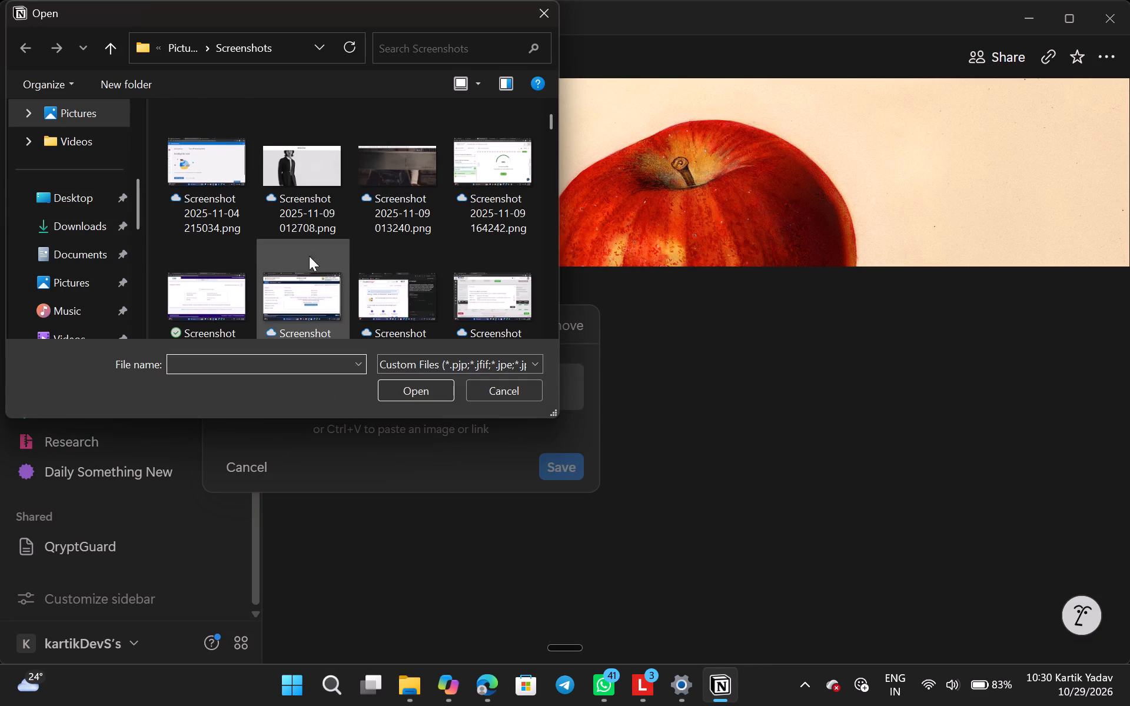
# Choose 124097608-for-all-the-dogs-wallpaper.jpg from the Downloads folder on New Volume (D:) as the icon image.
pyautogui.scroll(-14, 363, 242)
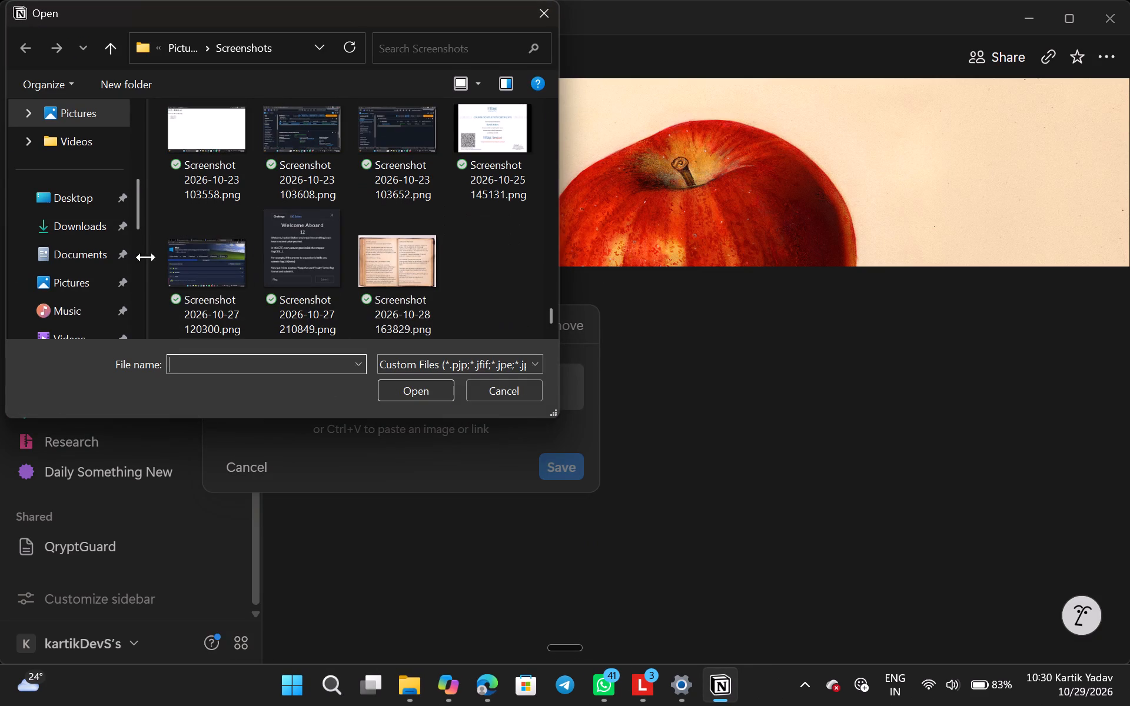
pyautogui.scroll(-2, 92, 255)
pyautogui.click(83, 218)
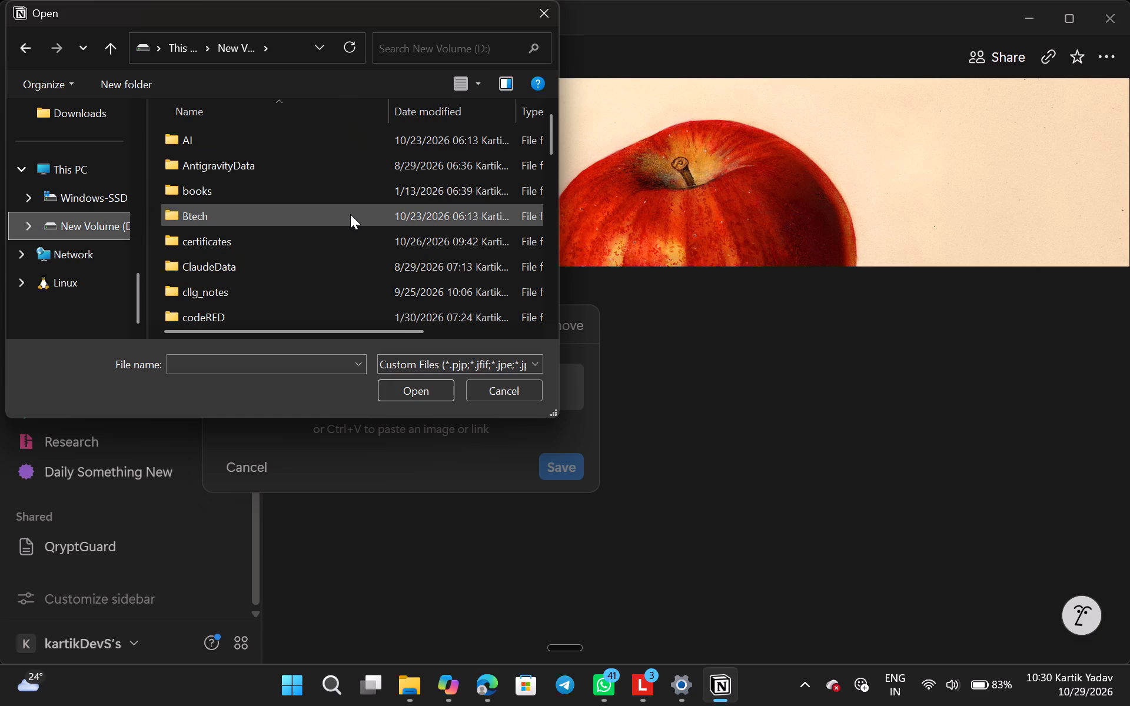
pyautogui.click(350, 214)
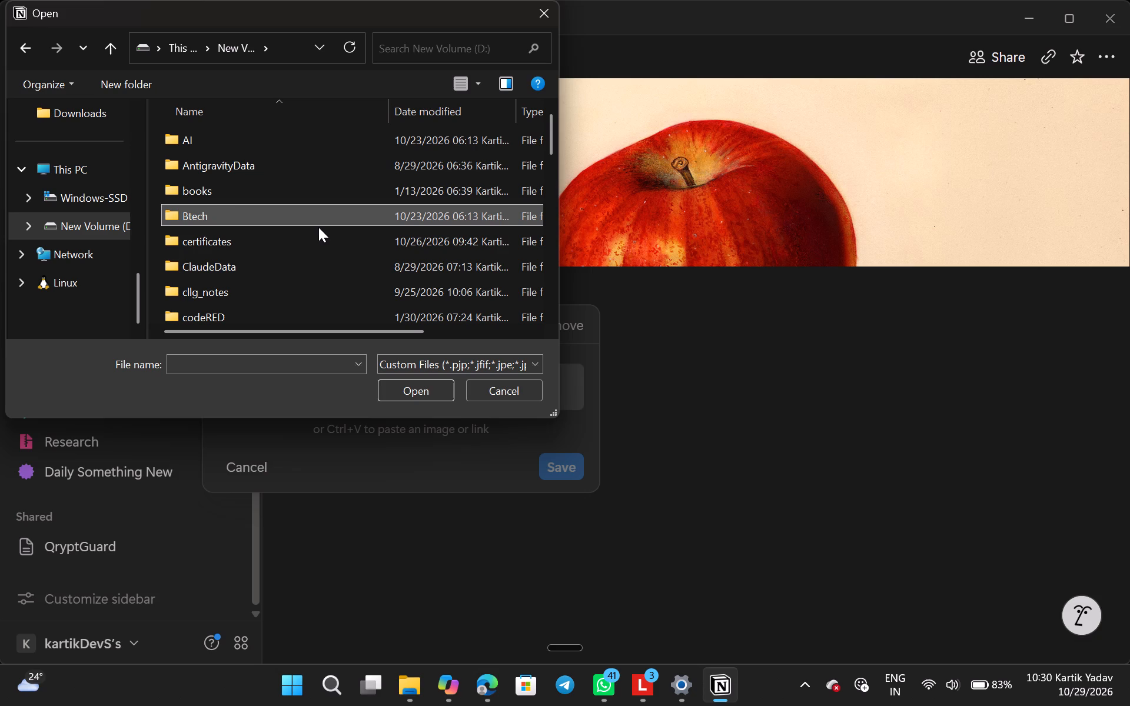
pyautogui.scroll(-1, 318, 227)
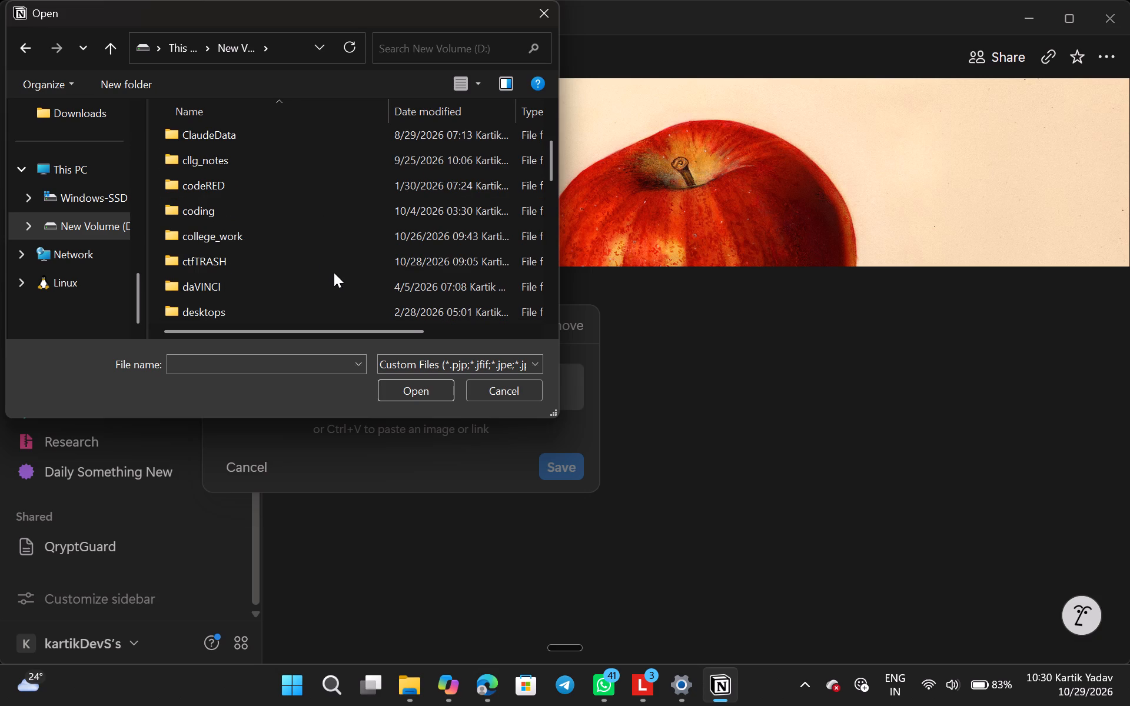
pyautogui.scroll(1, 320, 193)
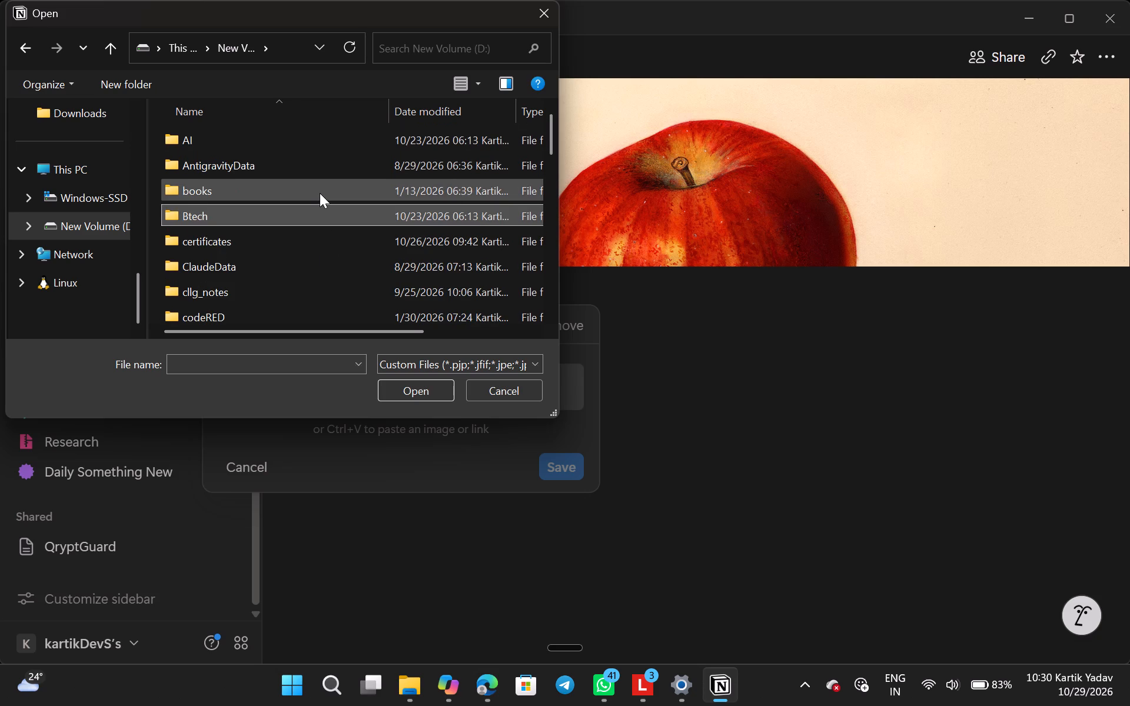
pyautogui.scroll(1, 320, 193)
pyautogui.scroll(-1, 309, 217)
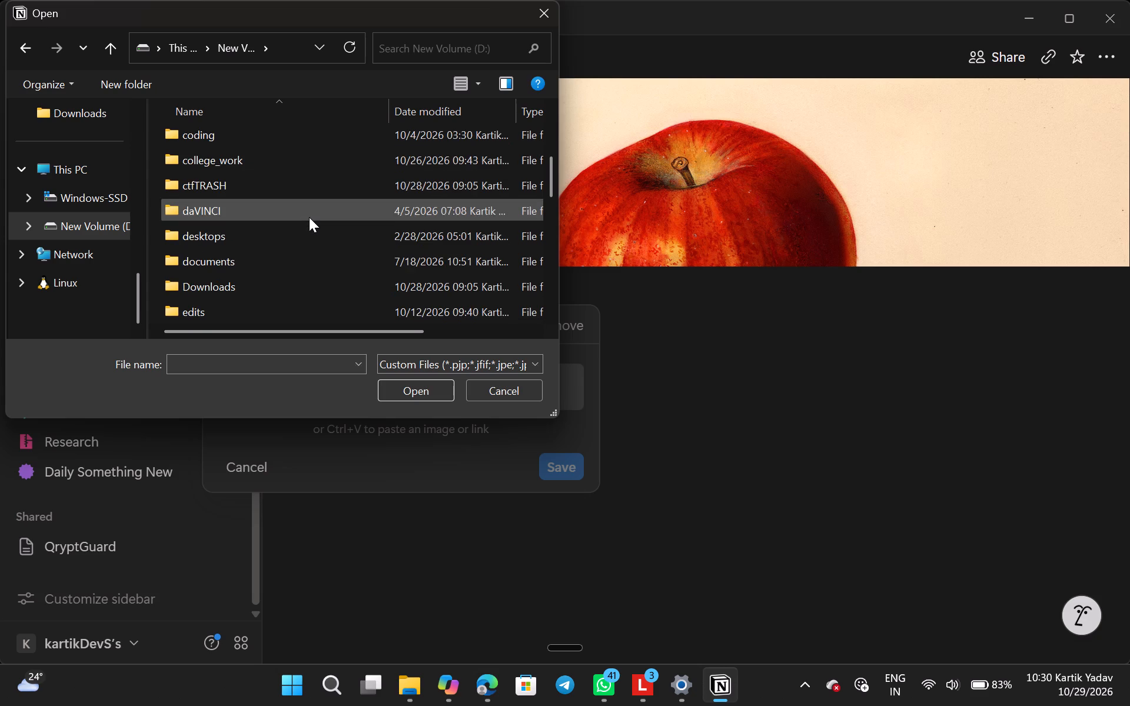
pyautogui.scroll(-3, 309, 217)
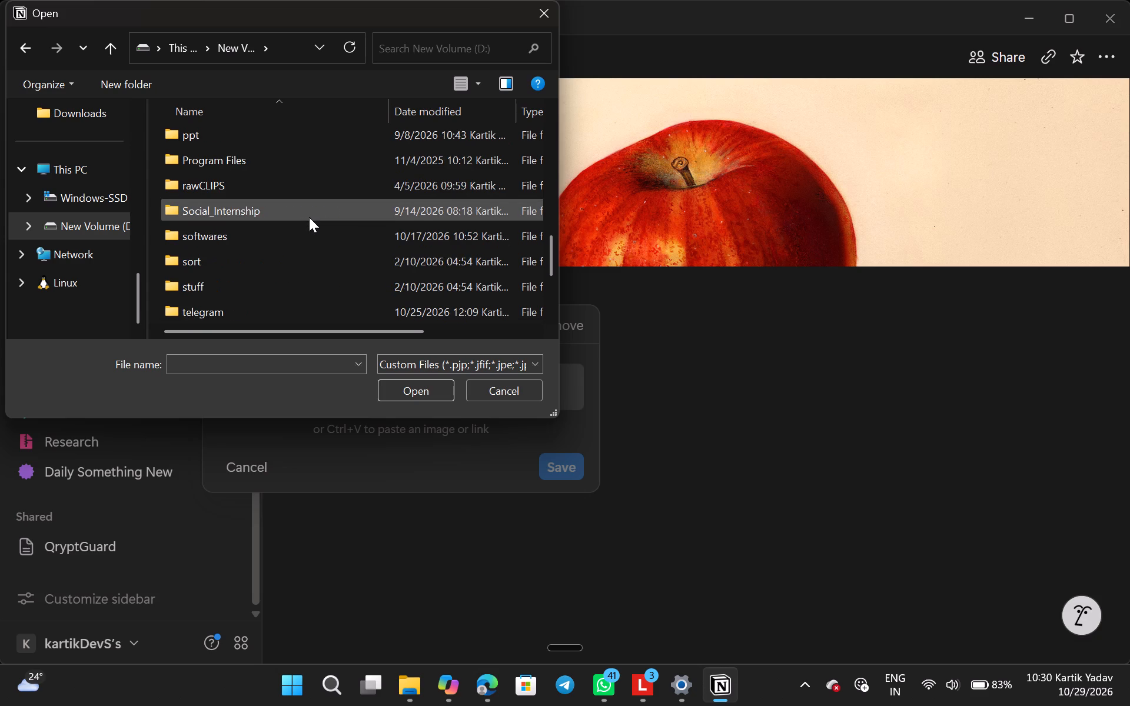
pyautogui.scroll(-1, 309, 217)
pyautogui.scroll(5, 309, 217)
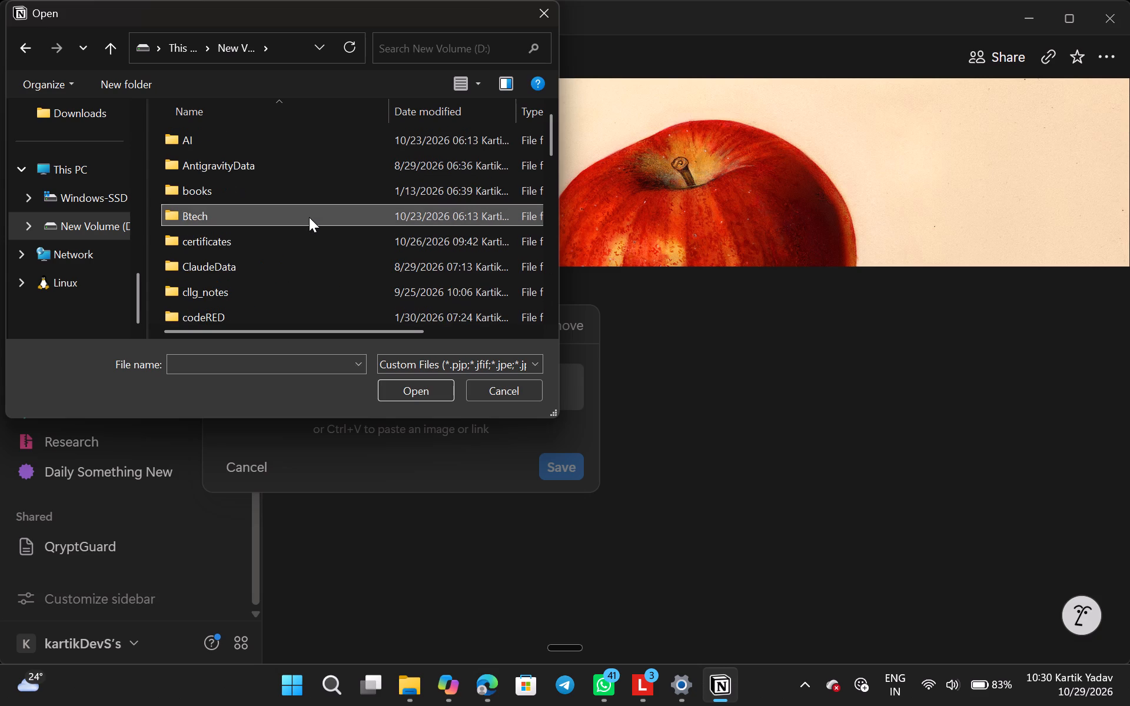
pyautogui.scroll(1, 309, 217)
pyautogui.scroll(-1, 330, 219)
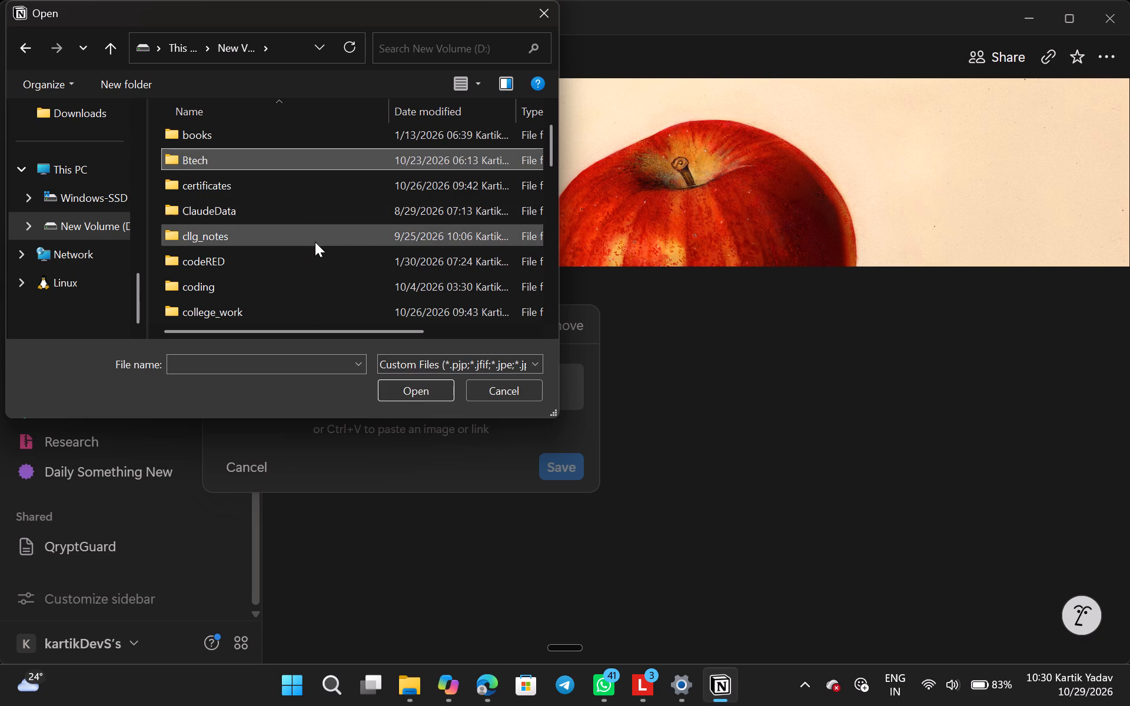
pyautogui.scroll(-1, 315, 242)
pyautogui.doubleClick(298, 208)
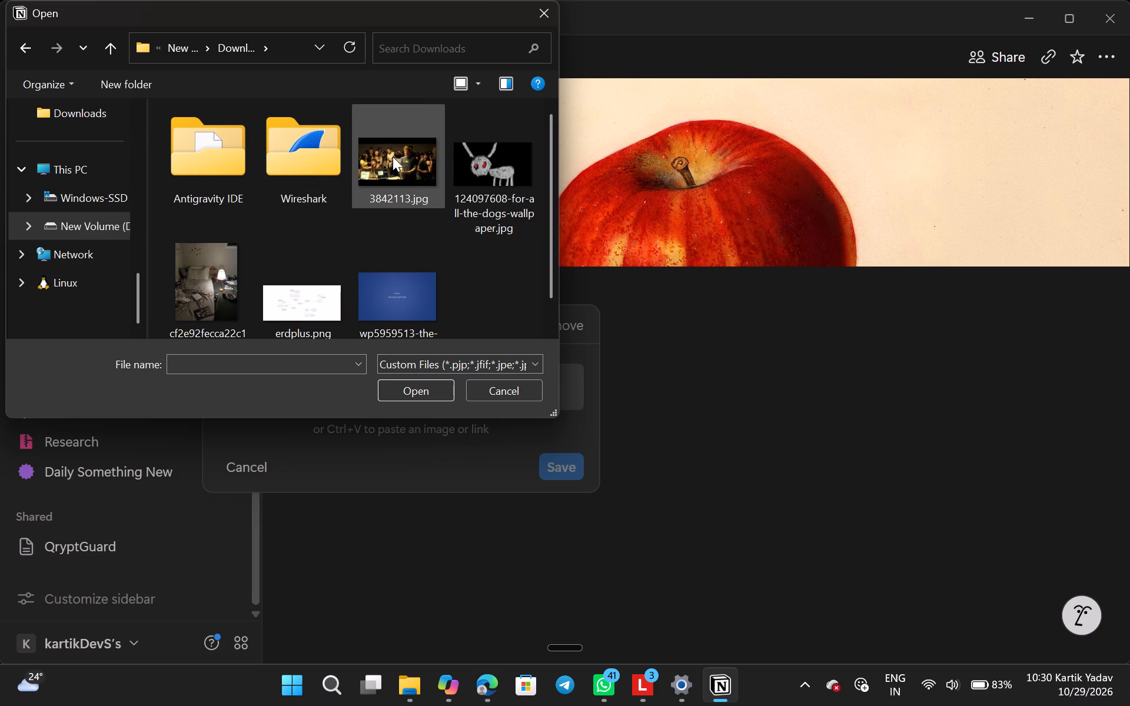
pyautogui.click(484, 166)
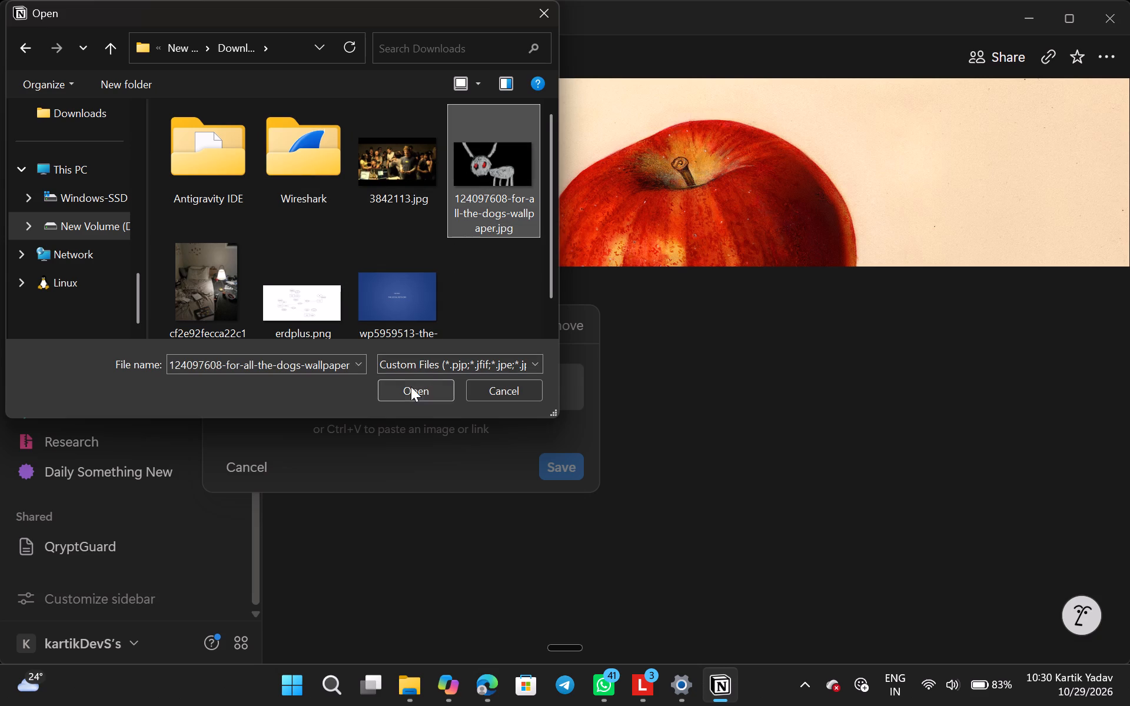
pyautogui.click(411, 387)
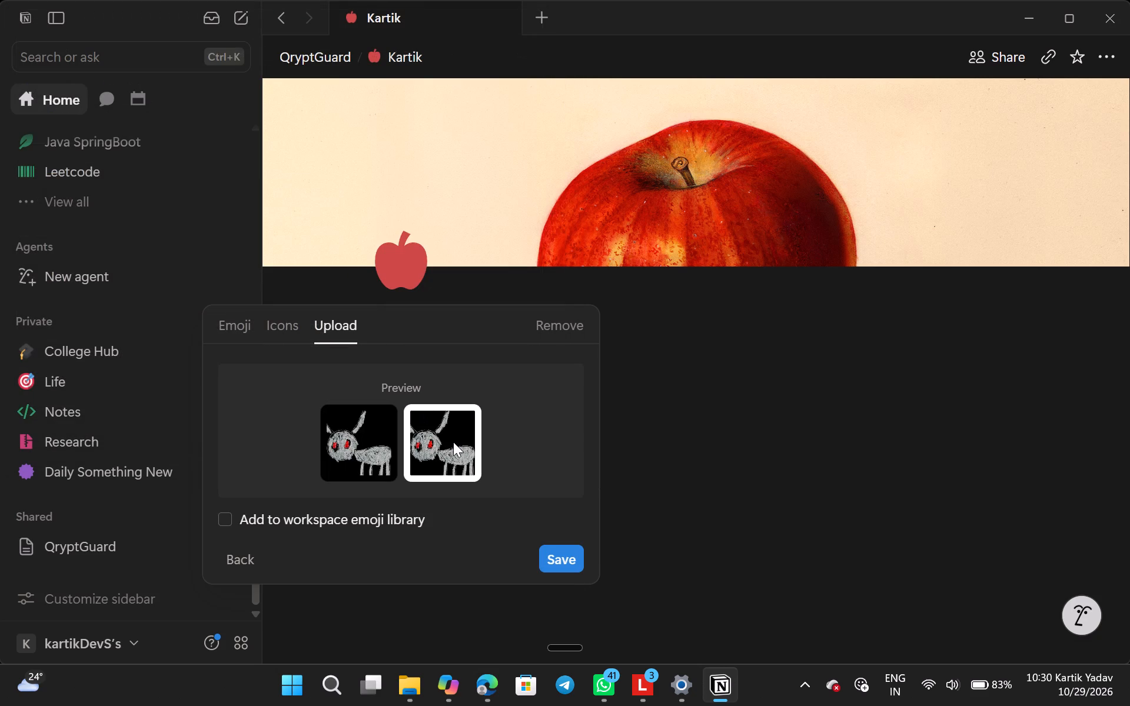
# Check the dark and light previews, save the uploaded image as the Kartik page icon, and return to the QryptGuard page.
pyautogui.click(363, 455)
pyautogui.click(416, 449)
pyautogui.click(351, 416)
pyautogui.click(466, 463)
pyautogui.click(376, 441)
pyautogui.click(560, 554)
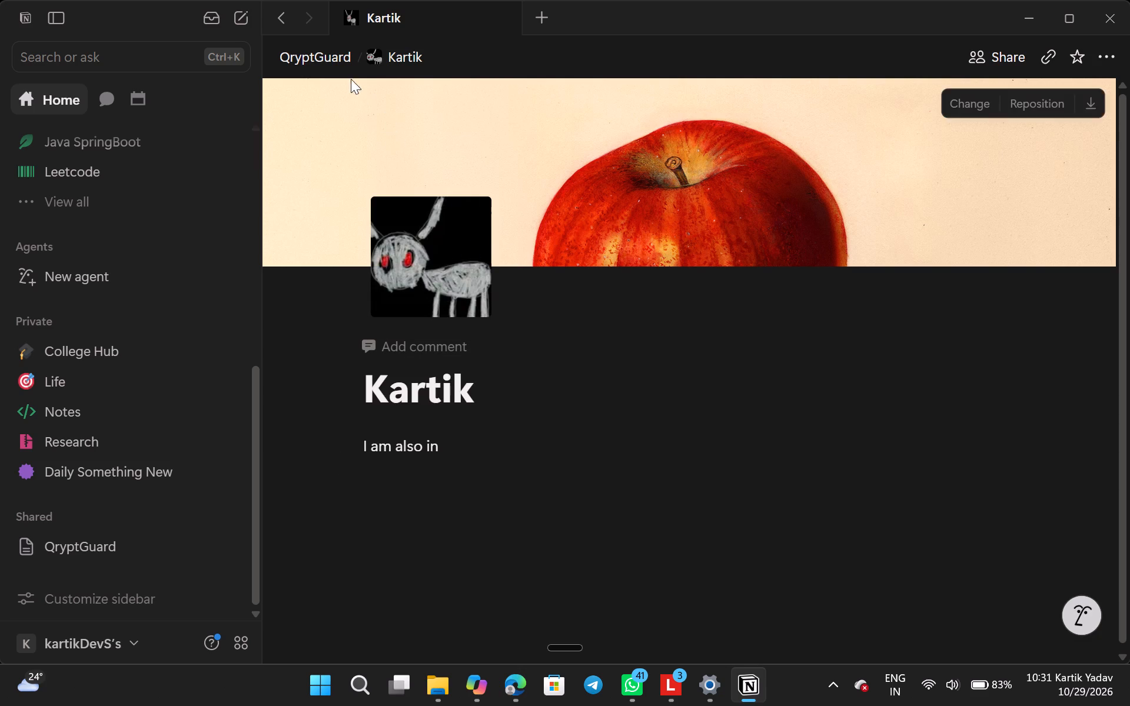
pyautogui.click(320, 55)
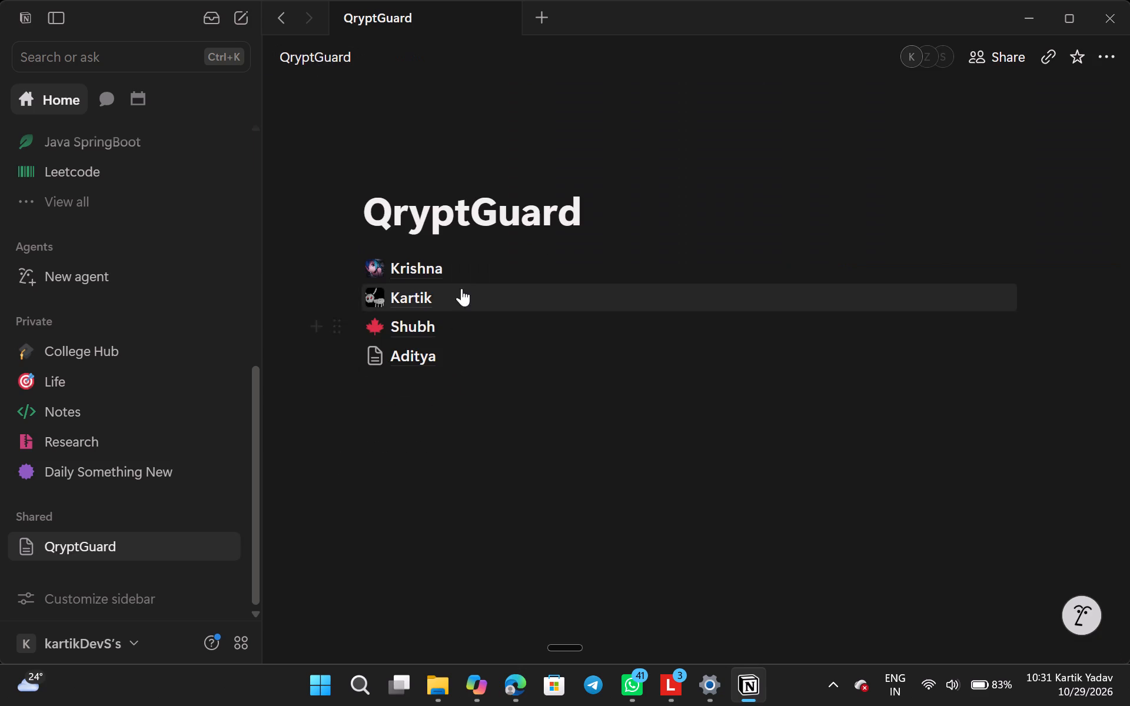
# Replace the Kartik page's cover with the uploaded image 3842113.jpg from the Downloads folder.
pyautogui.click(414, 299)
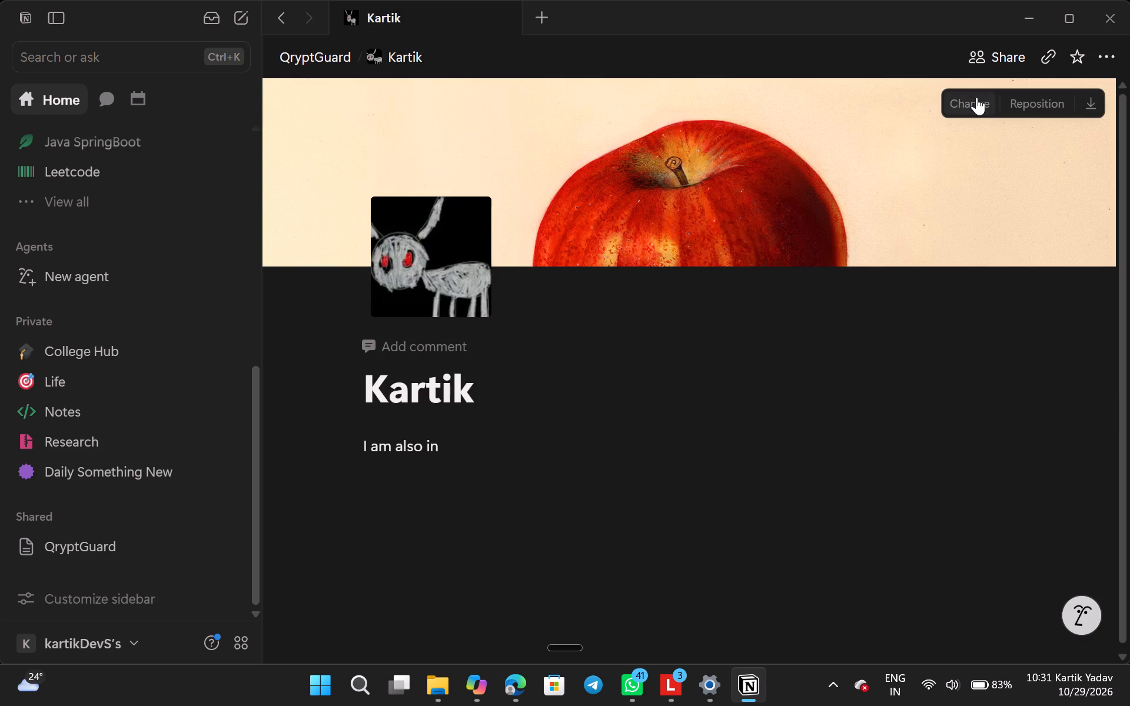
pyautogui.click(976, 97)
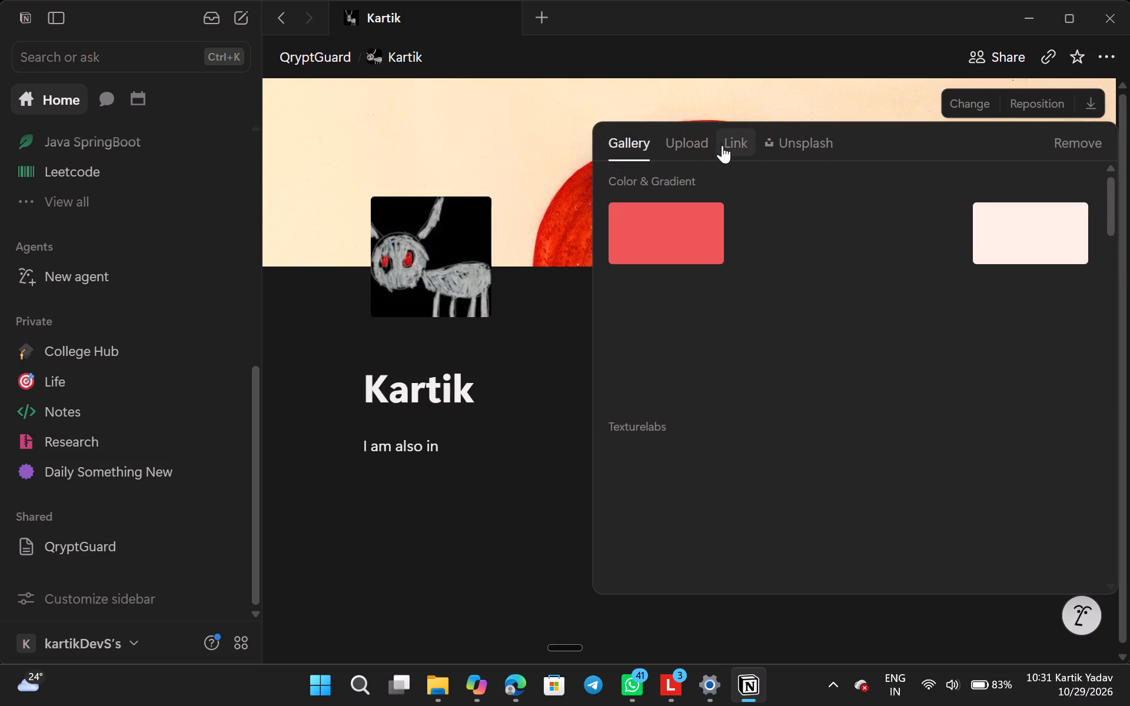
pyautogui.click(688, 148)
pyautogui.click(784, 185)
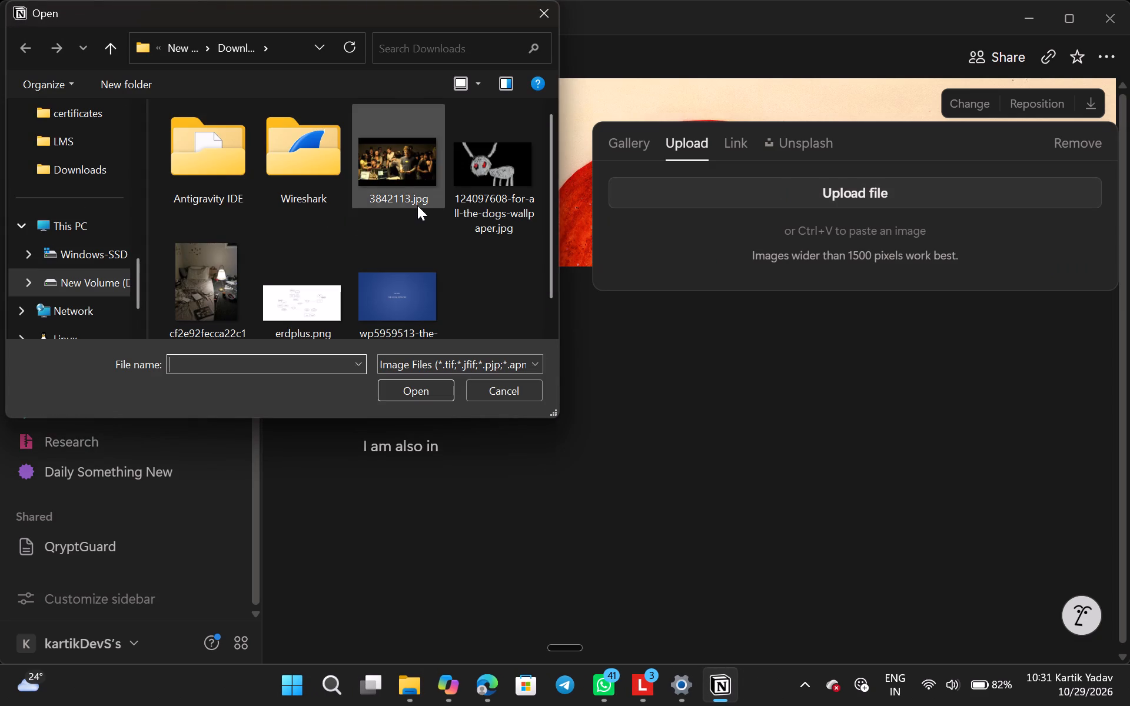
pyautogui.scroll(-1, 325, 215)
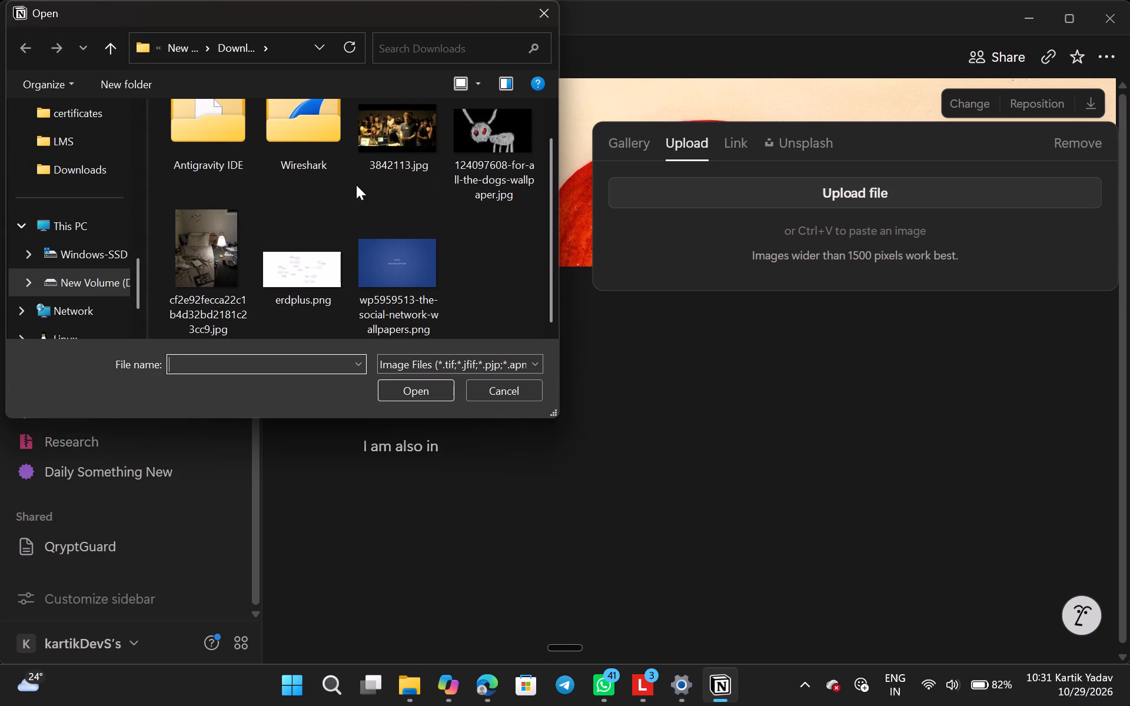
pyautogui.scroll(2, 356, 185)
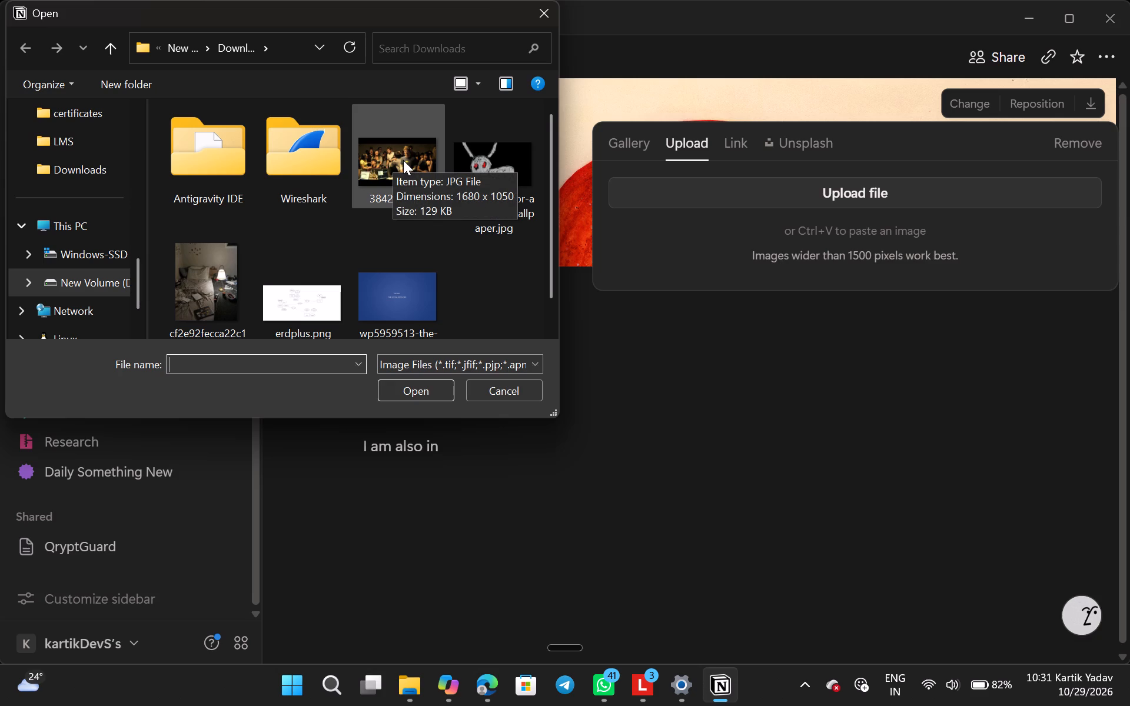
pyautogui.click(403, 160)
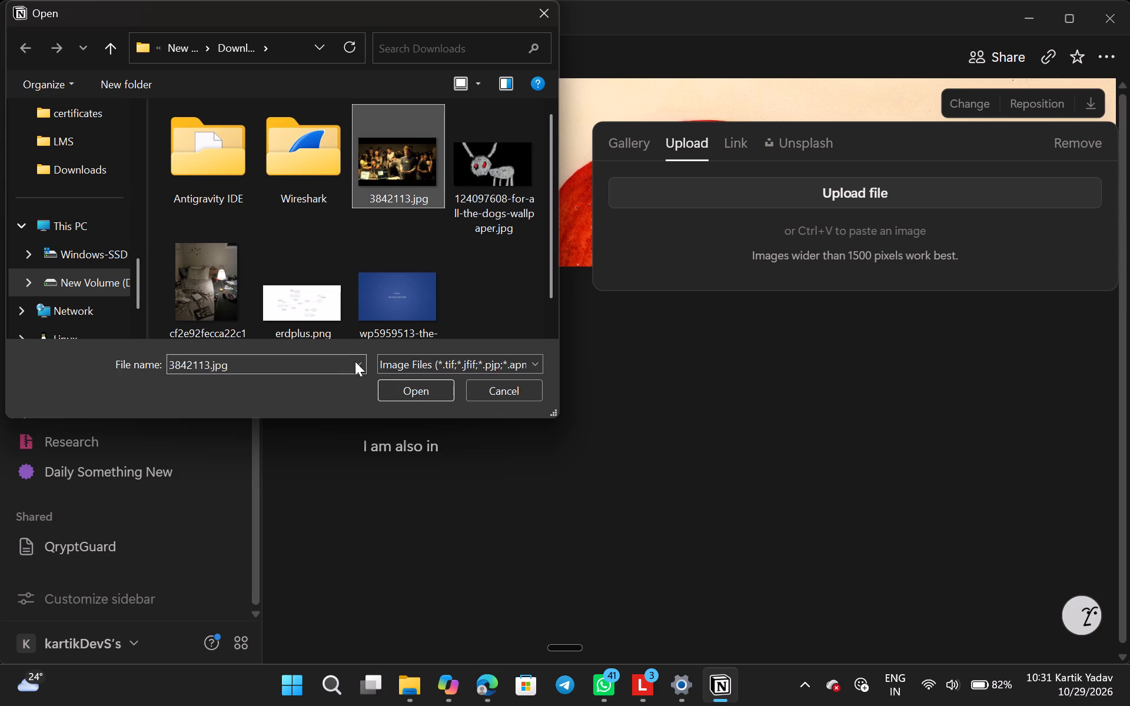
pyautogui.click(418, 390)
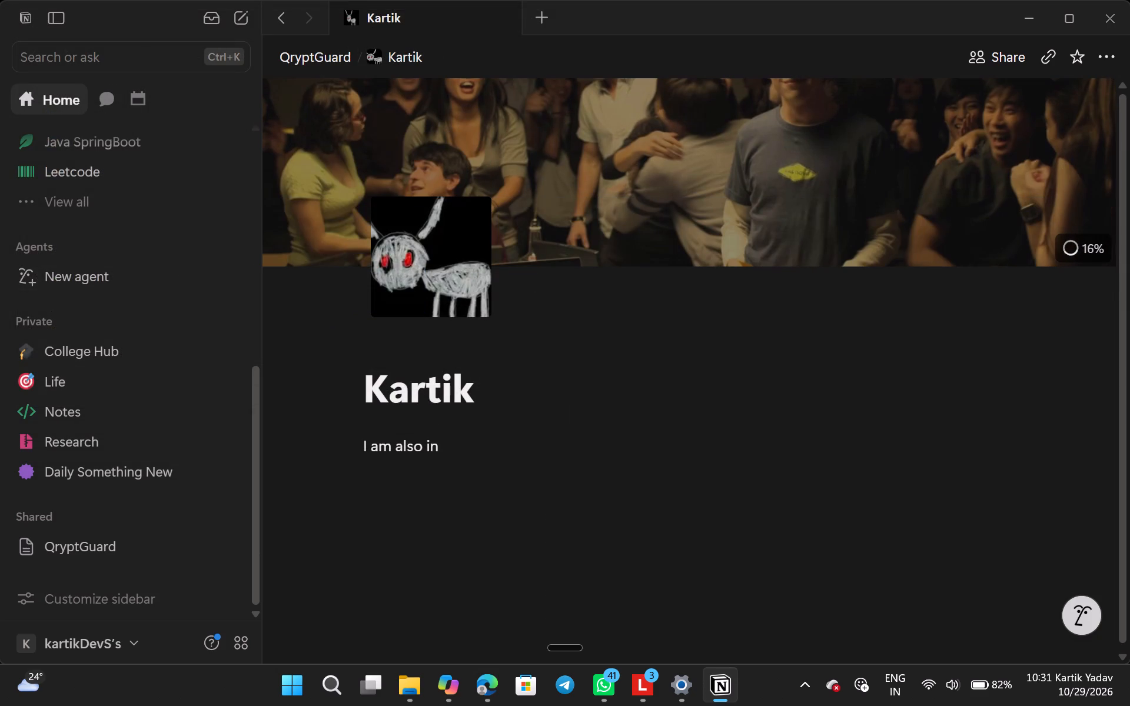
# Reposition the Kartik page's cover image lower so the people's faces show, and return to the QryptGuard page.
pyautogui.scroll(1, 455, 437)
pyautogui.scroll(1, 753, 145)
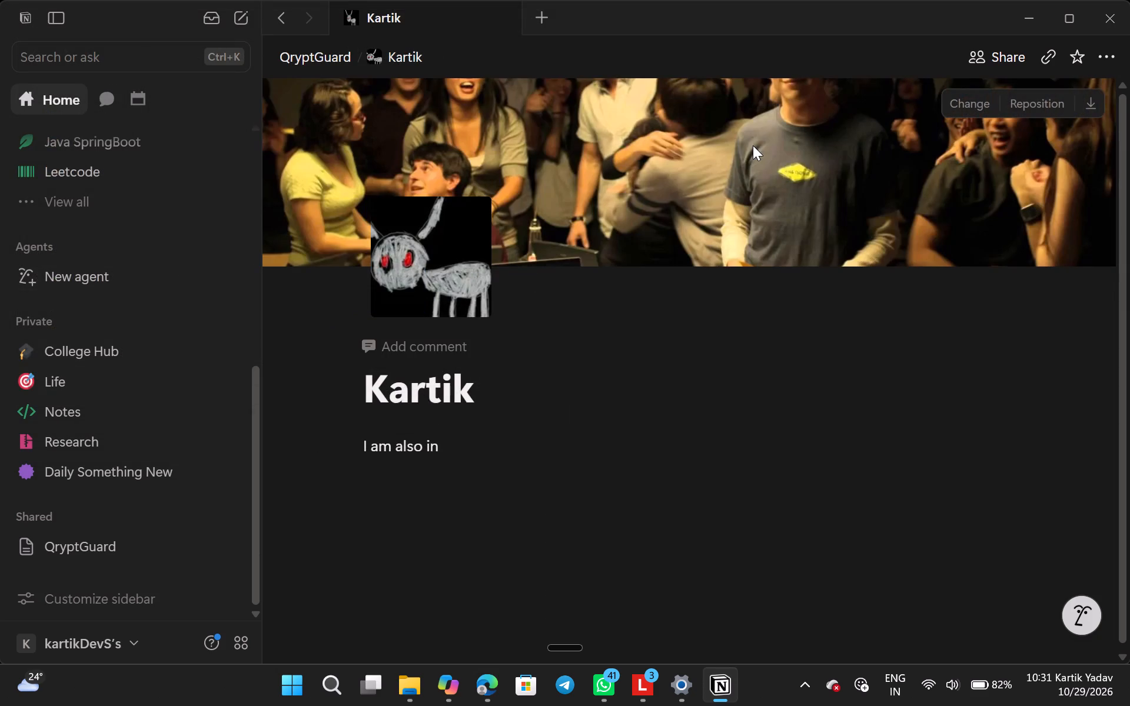
pyautogui.scroll(-1, 753, 145)
pyautogui.scroll(1, 753, 145)
pyautogui.click(1032, 104)
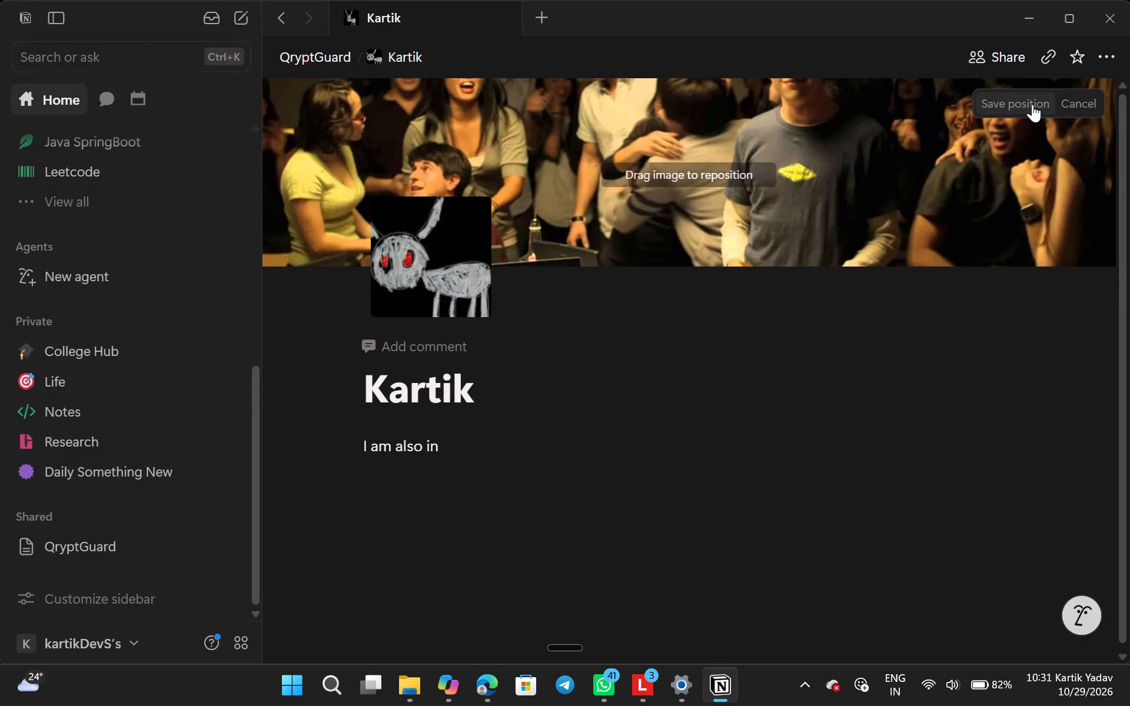
pyautogui.moveTo(893, 147); pyautogui.dragTo(894, 231)
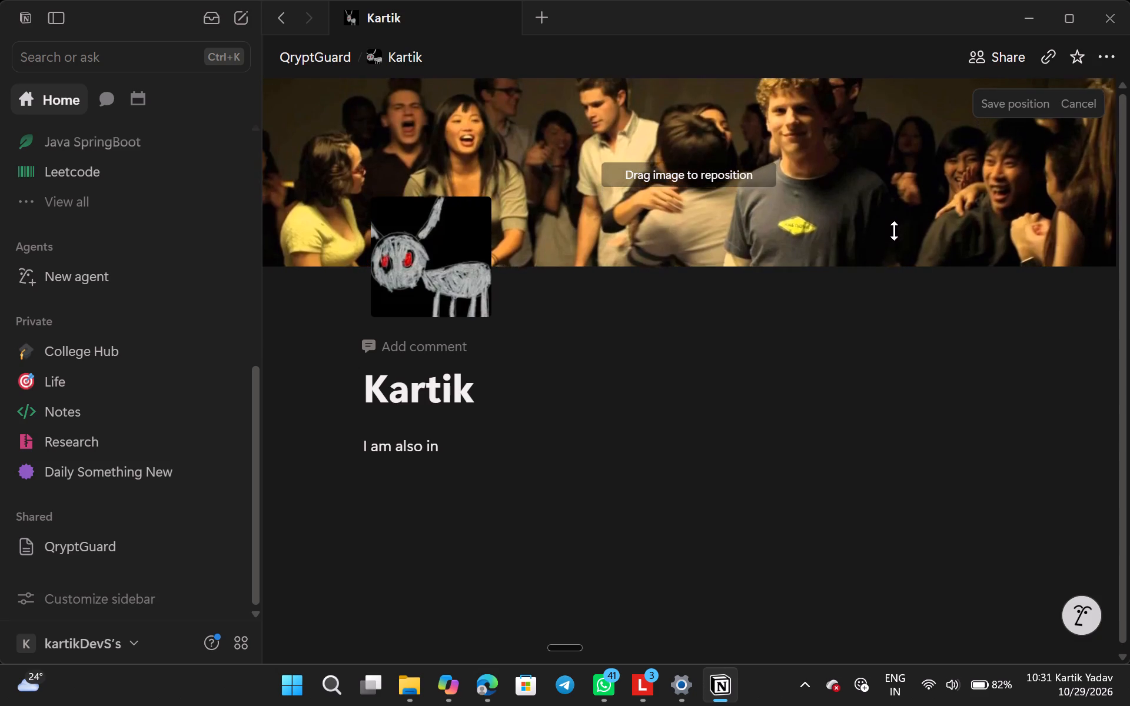
pyautogui.moveTo(894, 231); pyautogui.dragTo(925, 219)
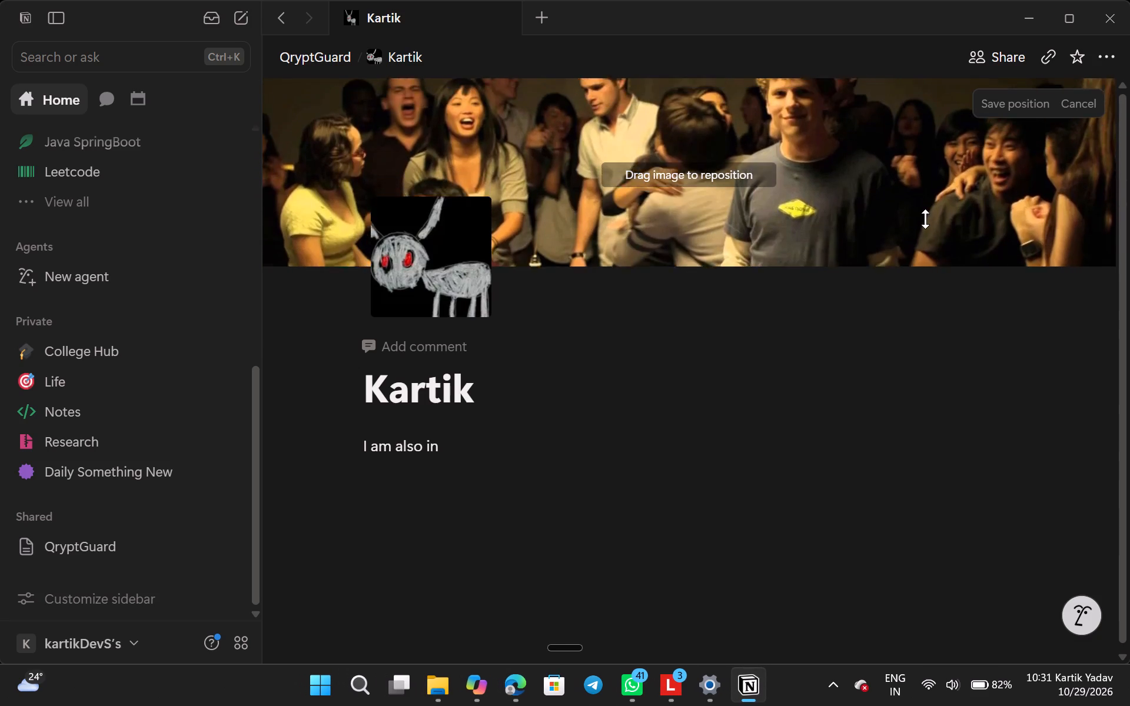
pyautogui.moveTo(925, 219); pyautogui.dragTo(928, 249)
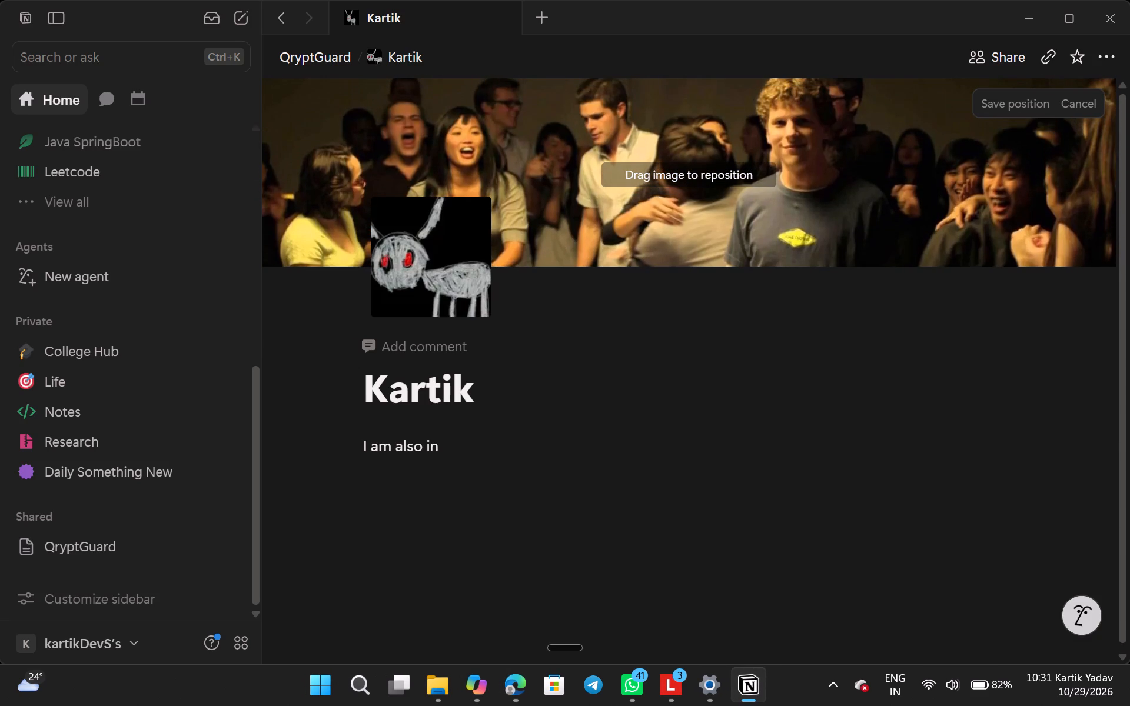
pyautogui.click(481, 448)
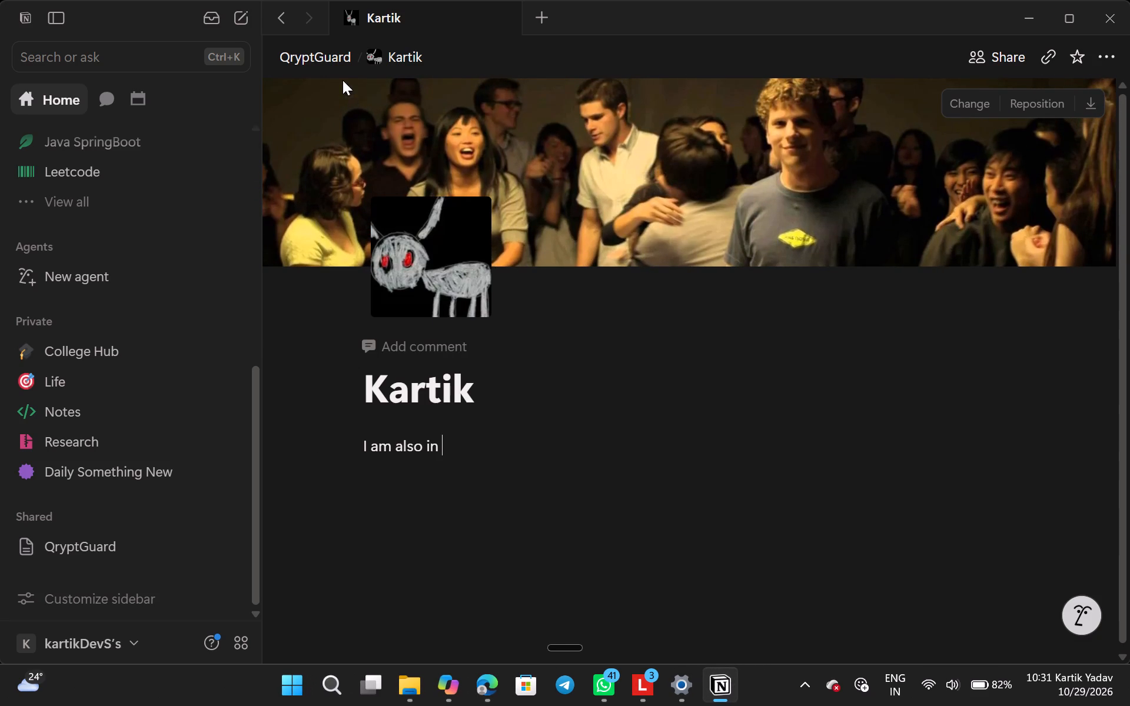
pyautogui.click(327, 61)
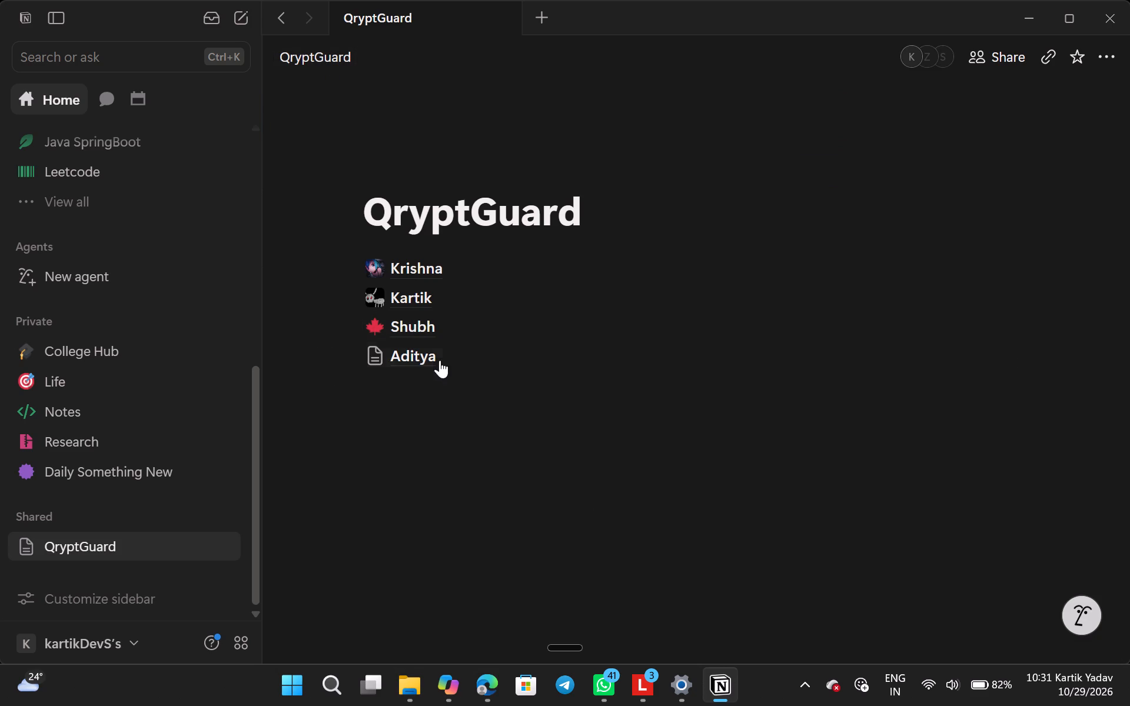
# Review the icons, covers and text on the Krishna and Shubh subpages, returning to the QryptGuard page after each.
pyautogui.click(416, 267)
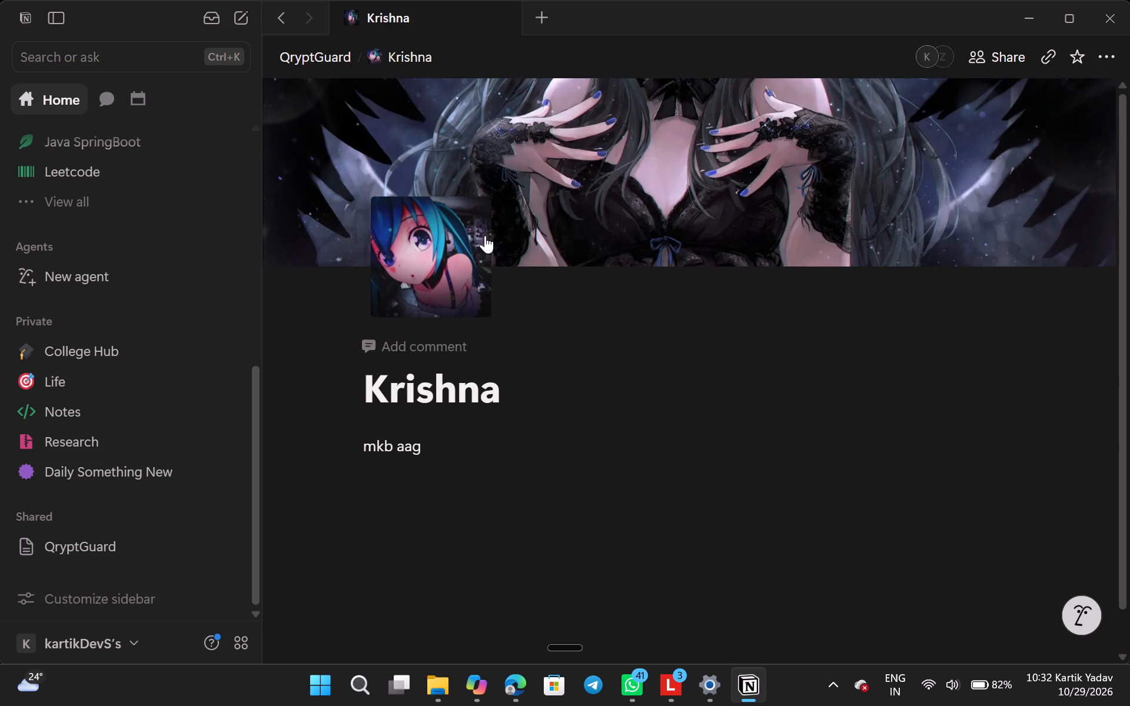
pyautogui.click(330, 54)
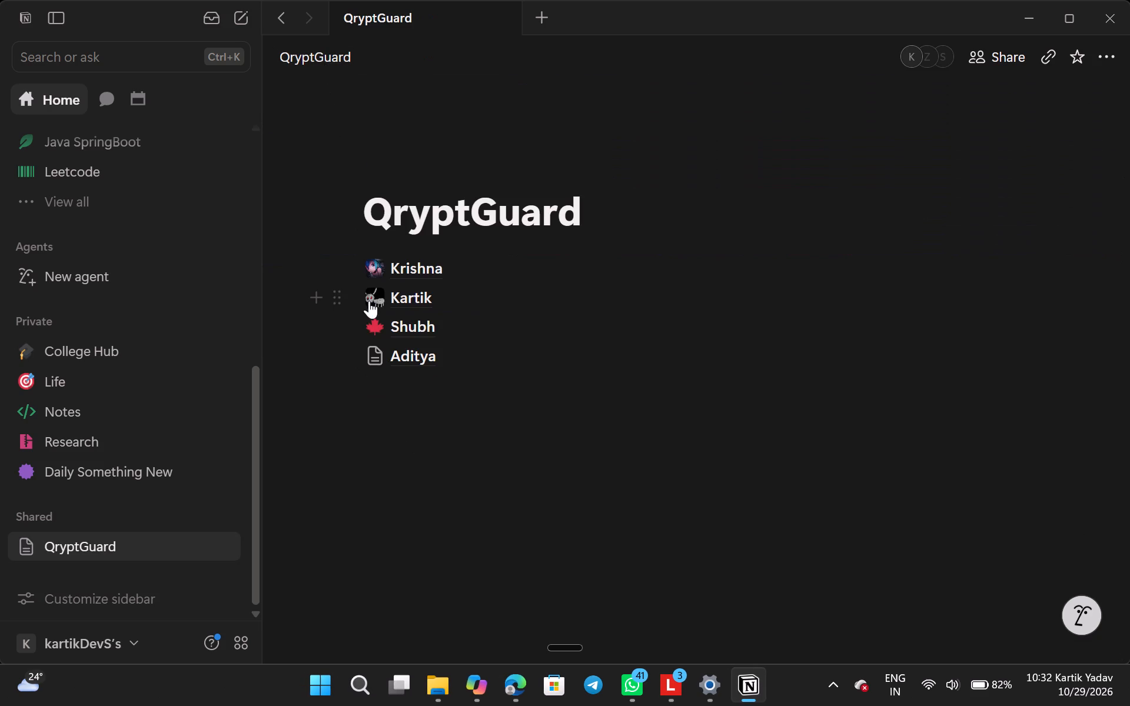
pyautogui.click(418, 332)
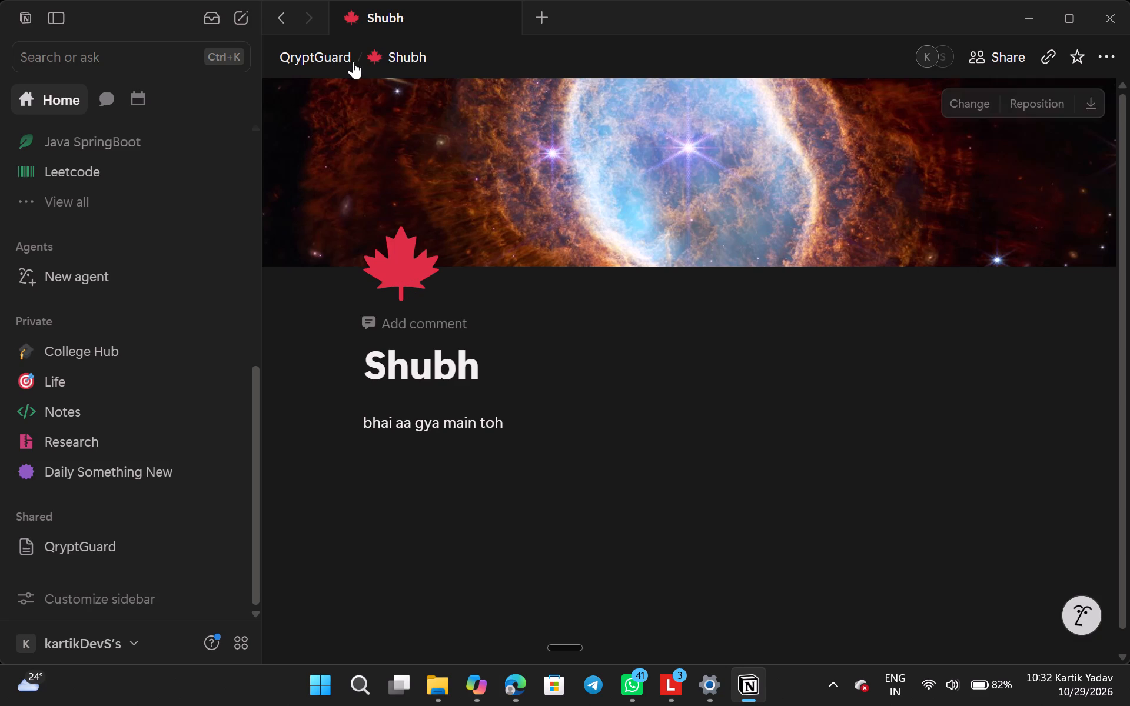
pyautogui.click(331, 56)
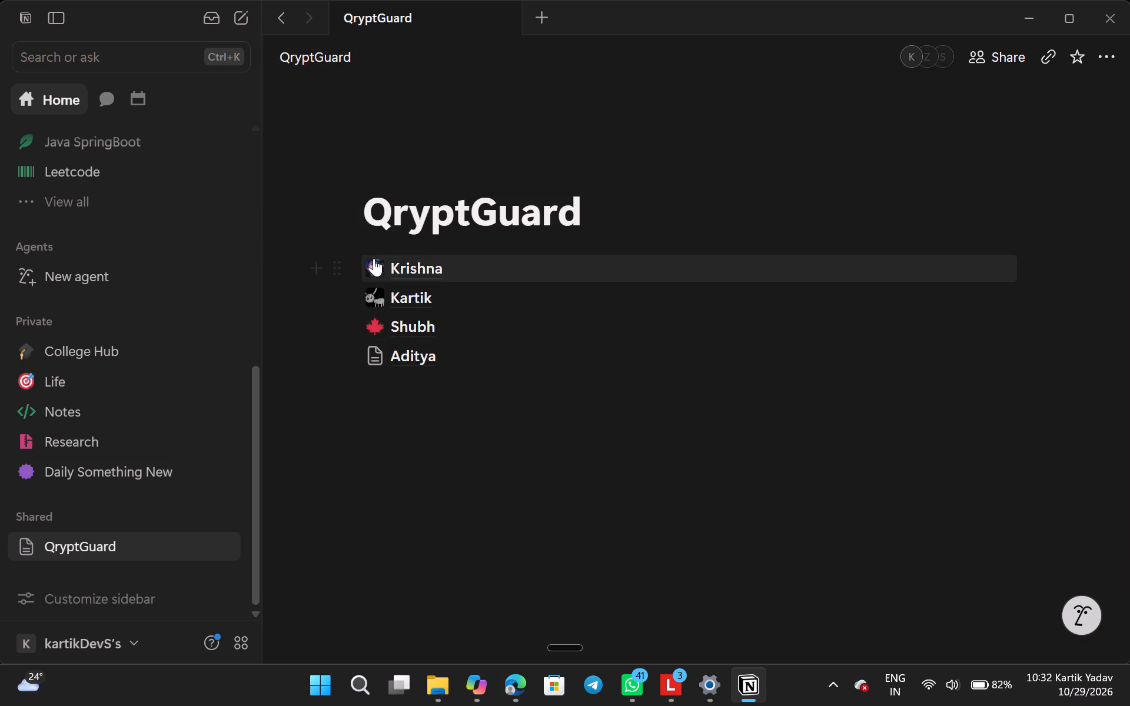
pyautogui.click(430, 427)
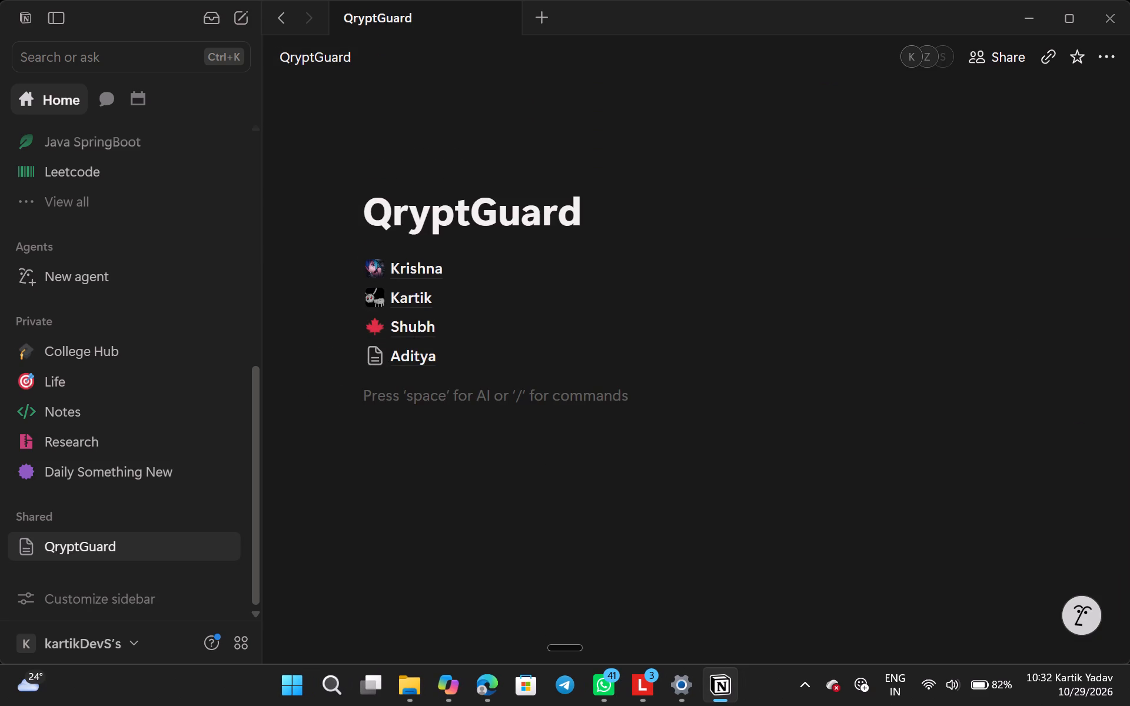
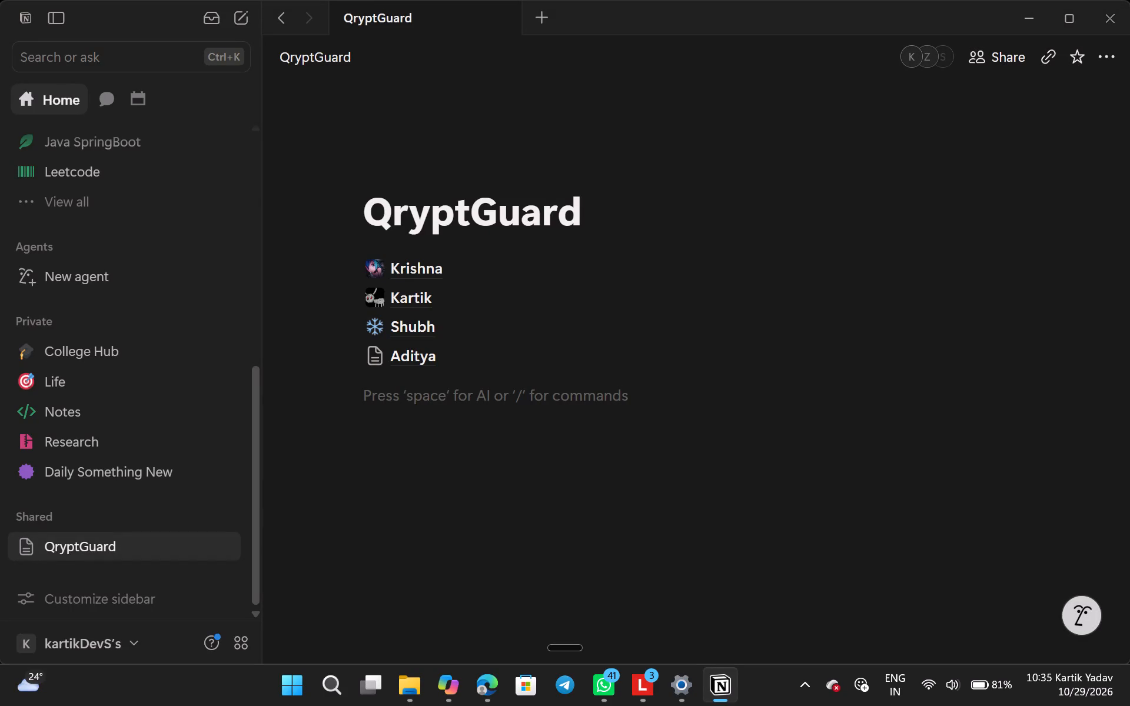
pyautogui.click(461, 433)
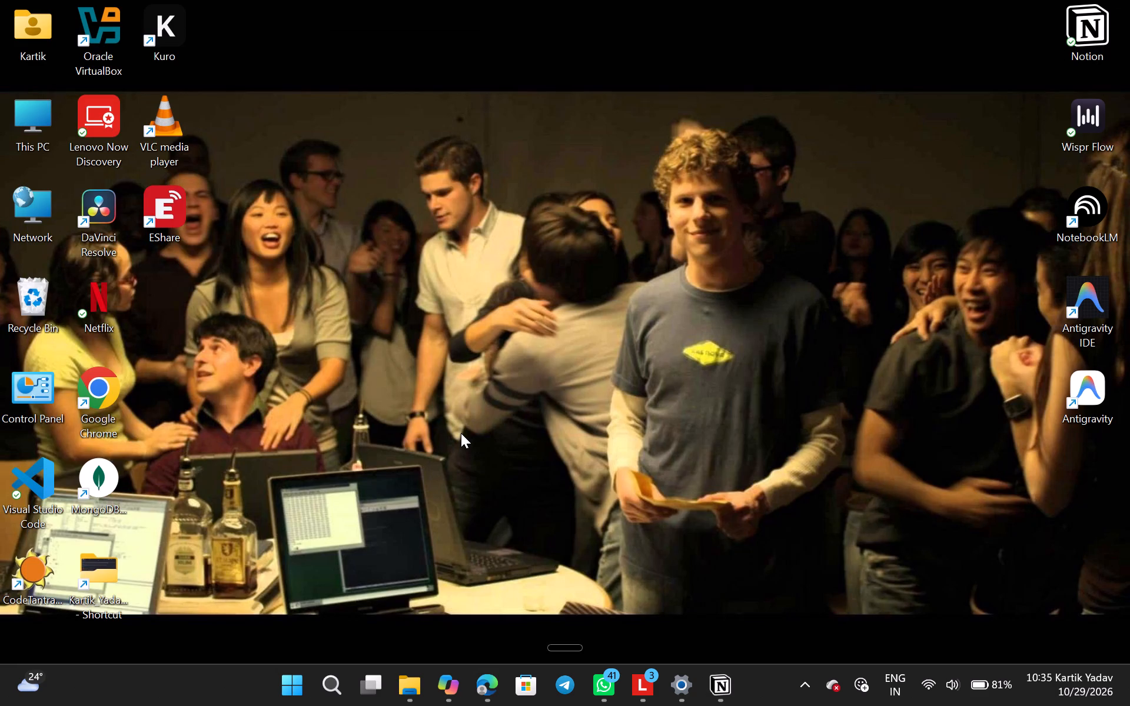